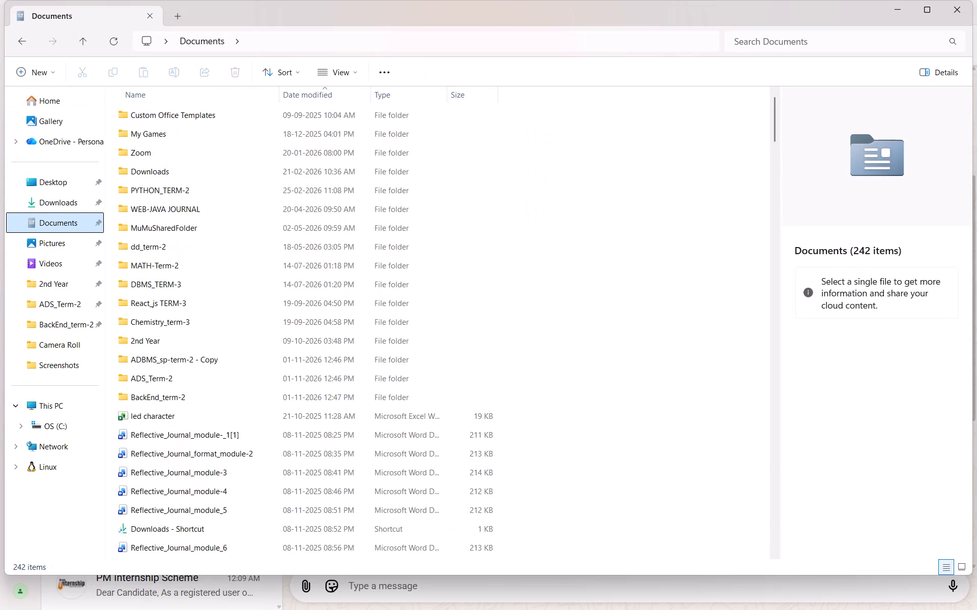
# Create a new folder in Documents and clear its default name.
pyautogui.hotkey('ctrl', 'shift', 'n')
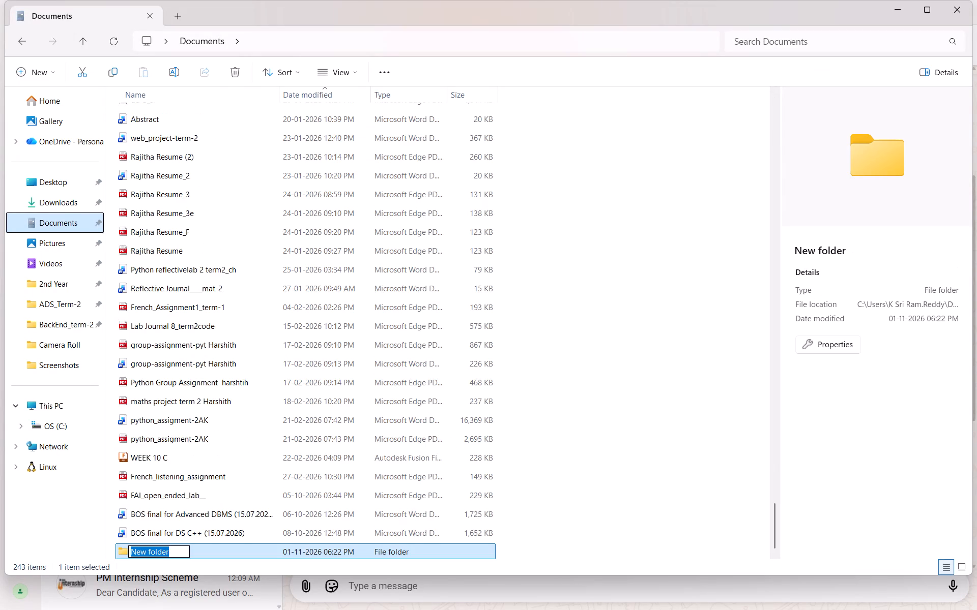
pyautogui.press('BackSpace')
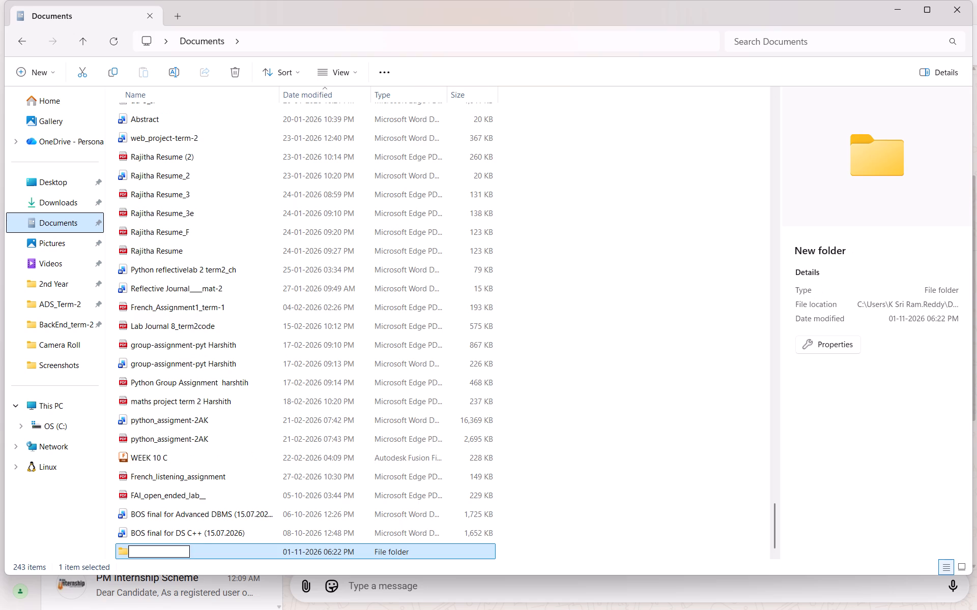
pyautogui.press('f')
pyautogui.press('BackSpace')
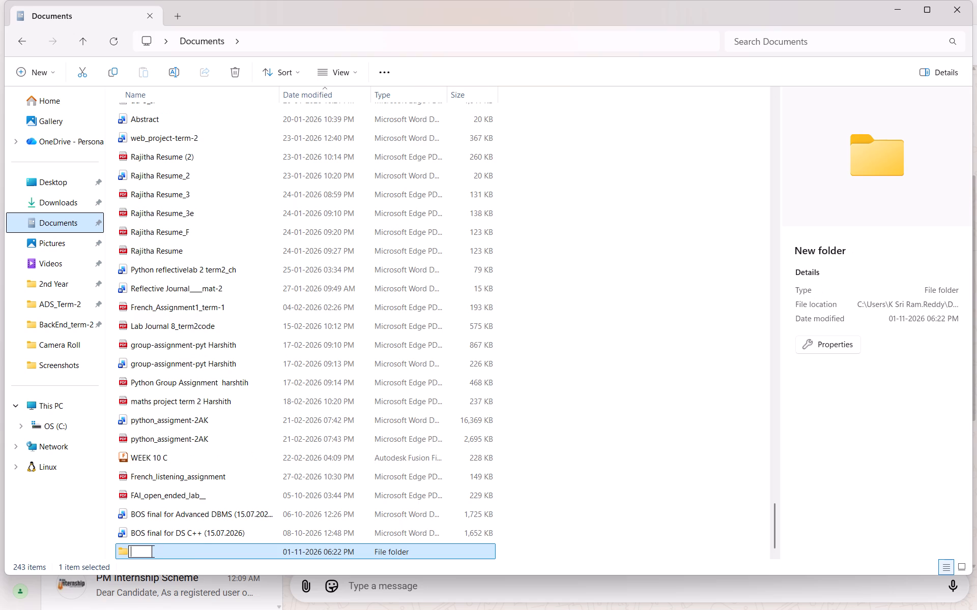
# Name the new folder in Documents, beginning the name with "FDS_t".
pyautogui.hotkey('shift', 'f')
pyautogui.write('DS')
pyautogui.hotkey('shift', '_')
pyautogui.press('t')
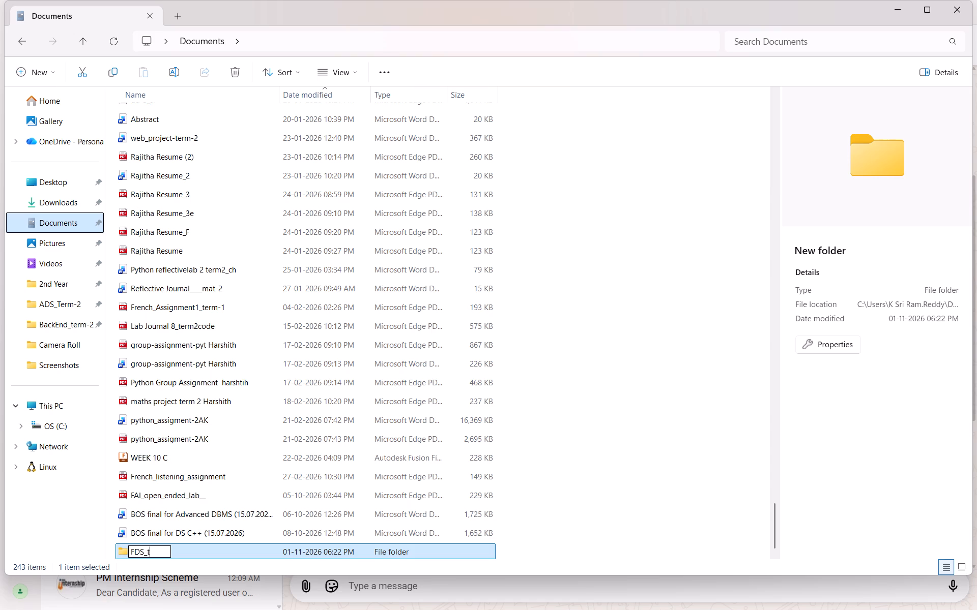
# Finish naming the new folder in Documents as FDS_T2.
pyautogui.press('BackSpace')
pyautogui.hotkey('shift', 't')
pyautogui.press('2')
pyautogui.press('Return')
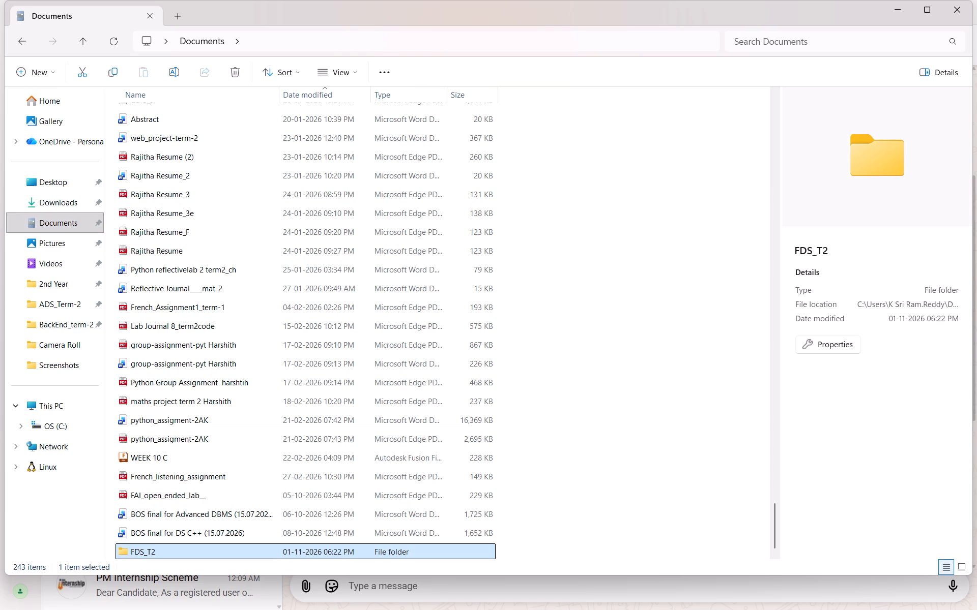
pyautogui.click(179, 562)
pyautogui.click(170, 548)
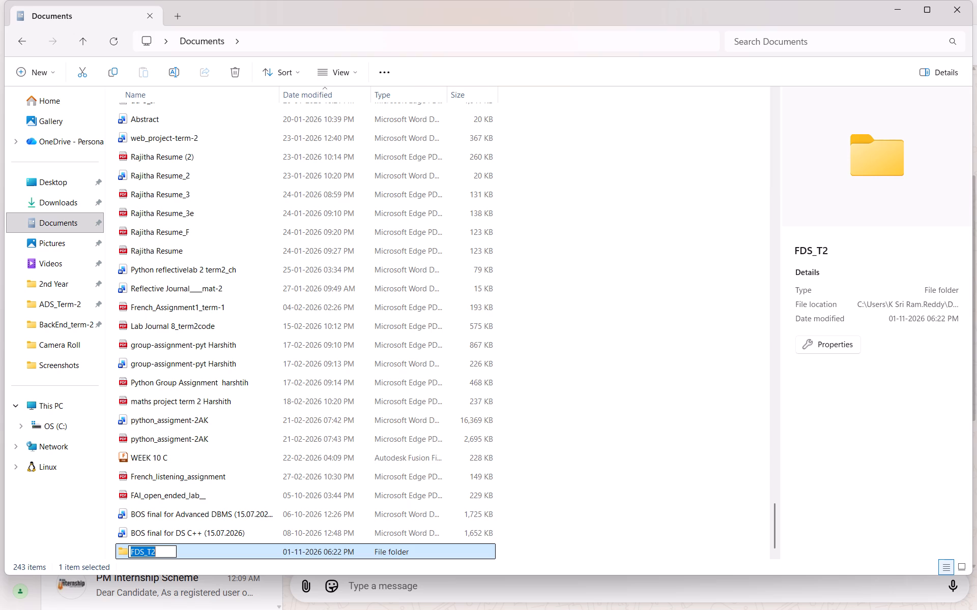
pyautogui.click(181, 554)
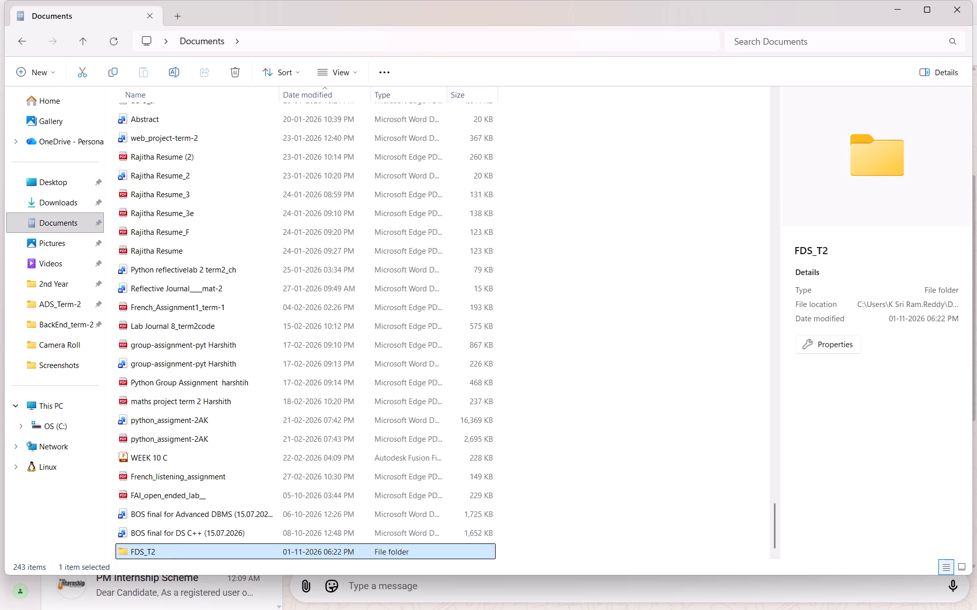
# Pin the FDS_T2 folder to Quick access.
pyautogui.click(178, 547)
pyautogui.rightClick(178, 547)
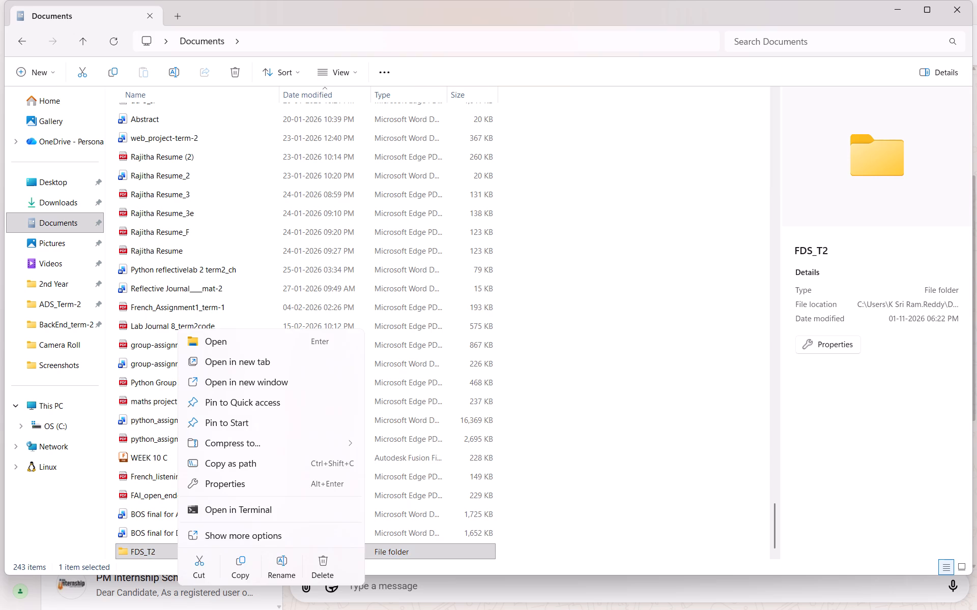
pyautogui.click(260, 402)
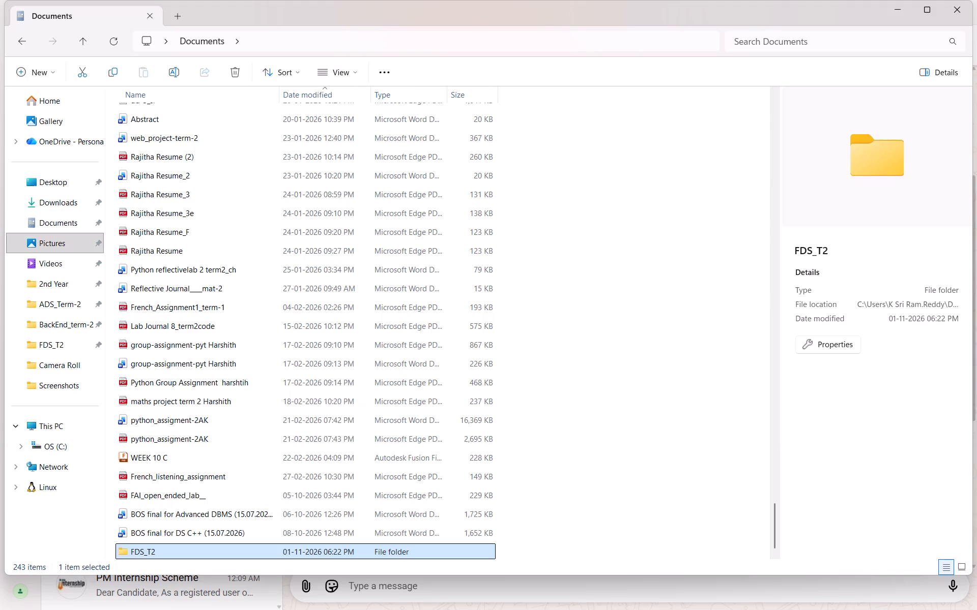
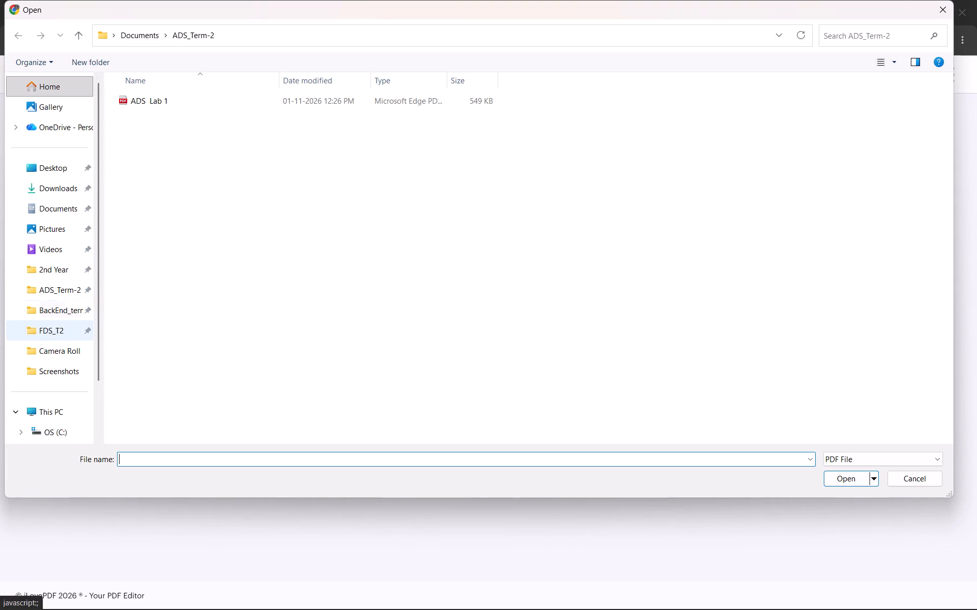
pyautogui.click(71, 325)
pyautogui.doubleClick(236, 106)
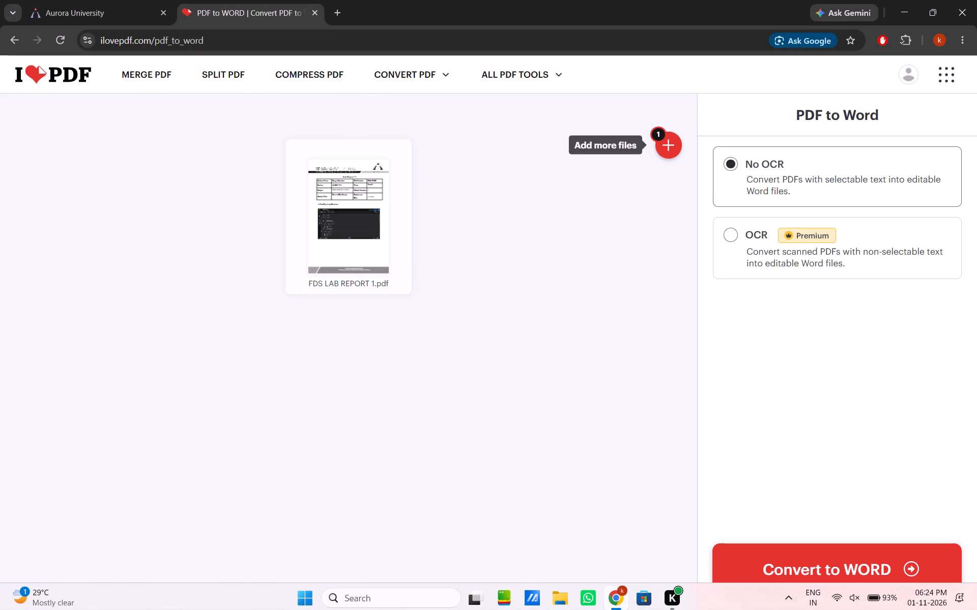
# Convert FDS LAB REPORT 1.pdf to Word without OCR, download the result and close the converter page.
pyautogui.click(851, 572)
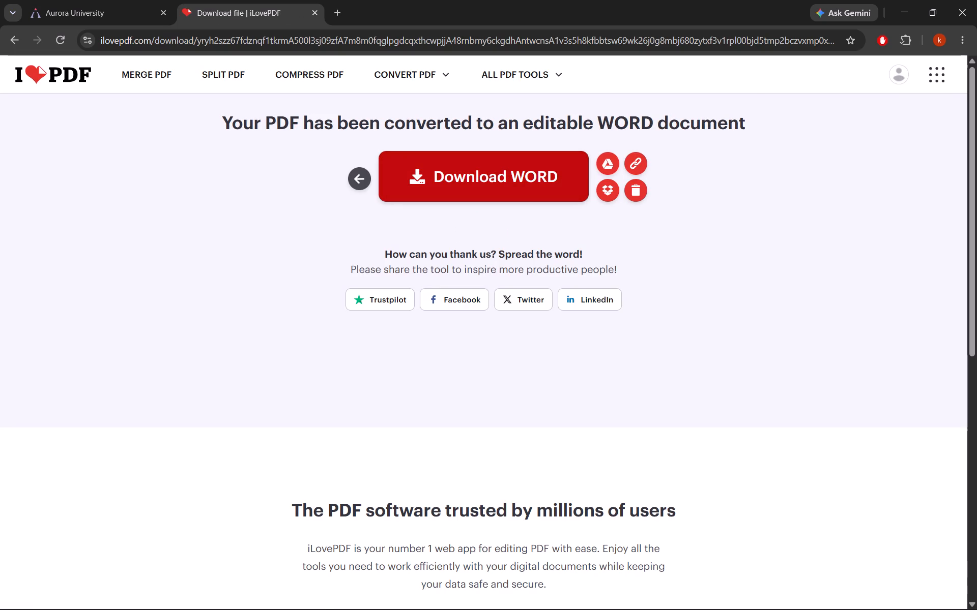
pyautogui.click(521, 181)
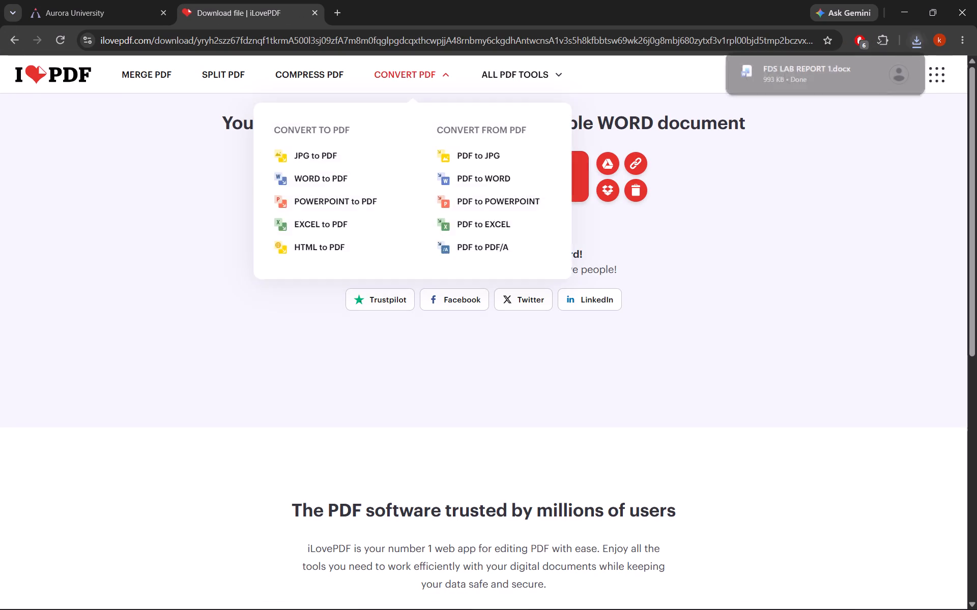
pyautogui.click(315, 13)
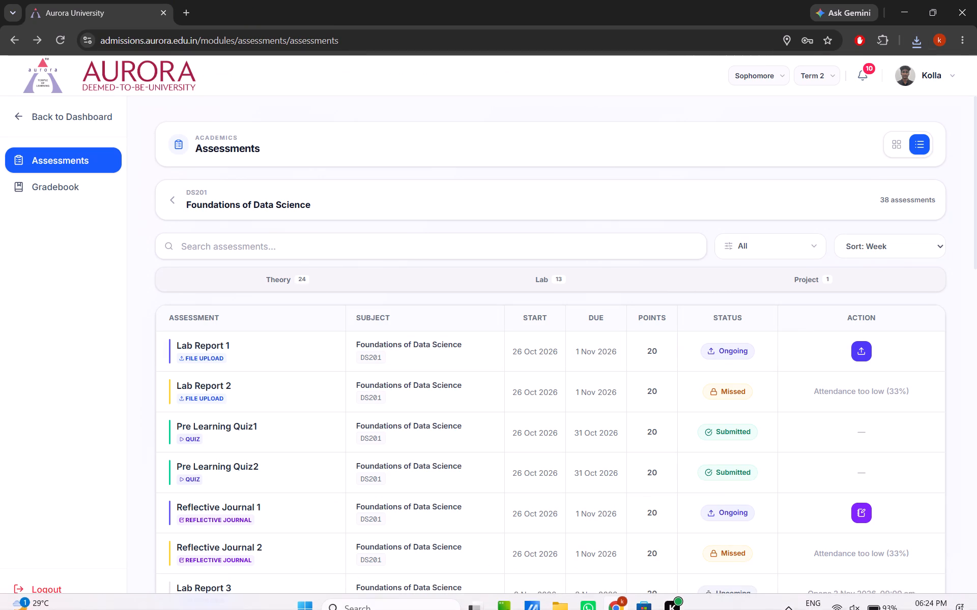
# Search for google colab in a new browser tab and open the Google Colab site.
pyautogui.click(916, 35)
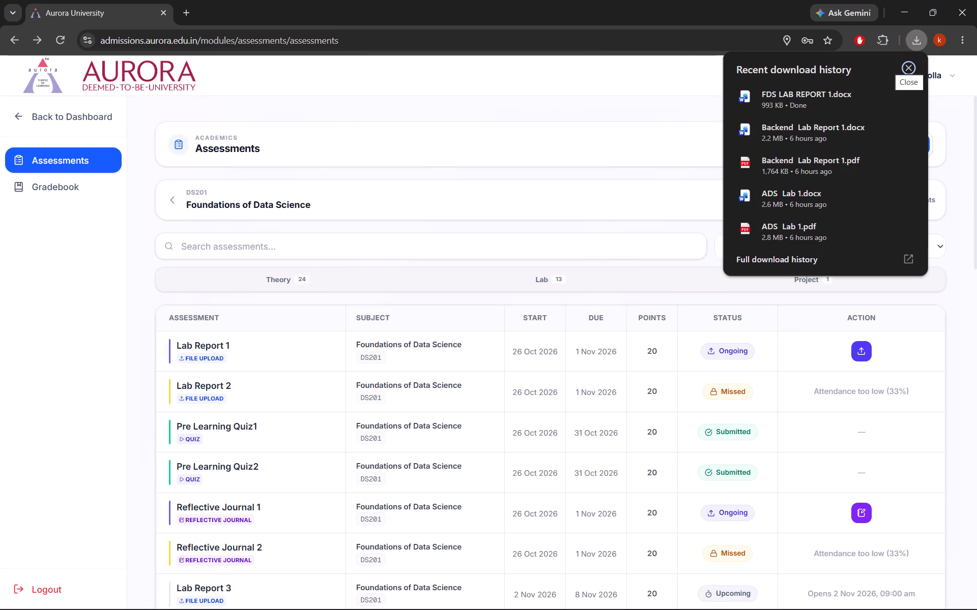
pyautogui.click(182, 13)
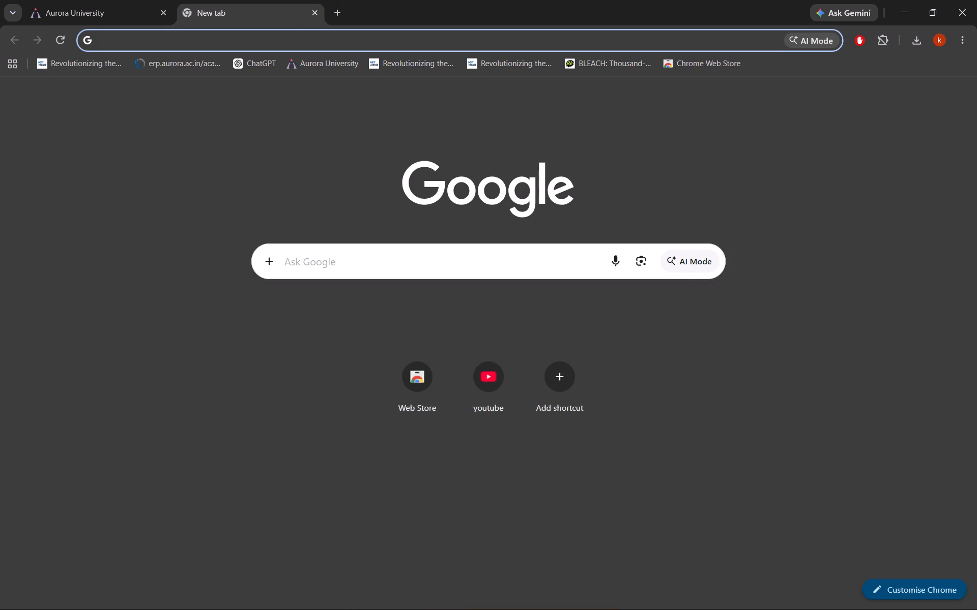
pyautogui.click(330, 254)
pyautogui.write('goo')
pyautogui.click(342, 352)
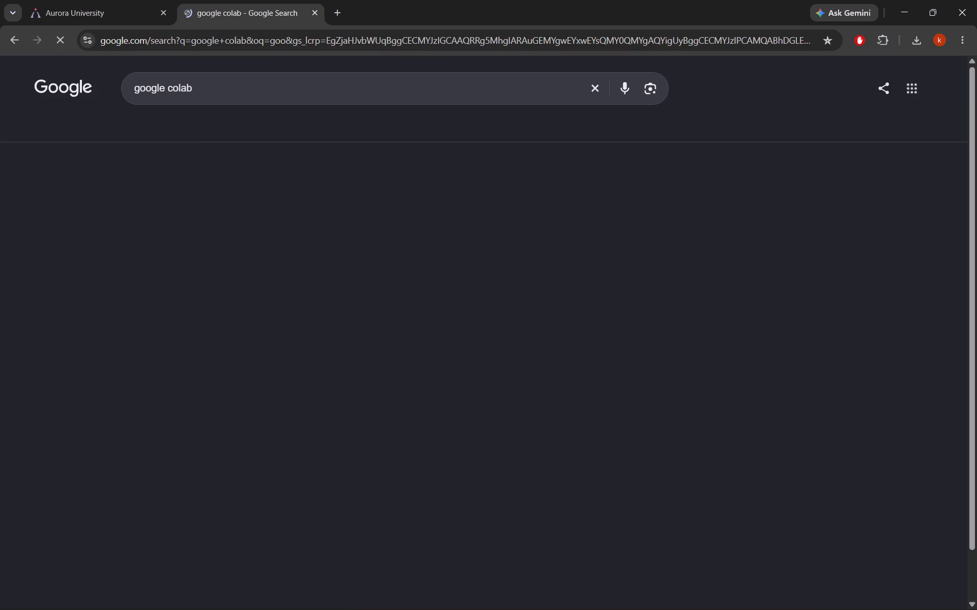
pyautogui.click(185, 196)
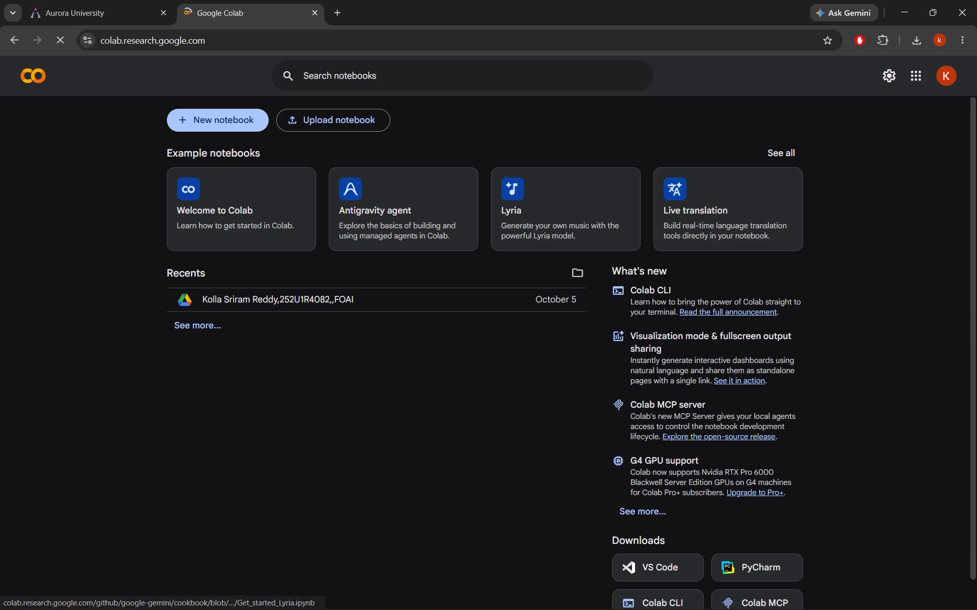
# Open the downloaded FDS LAB REPORT 1.docx in Word and enable editing.
pyautogui.click(401, 205)
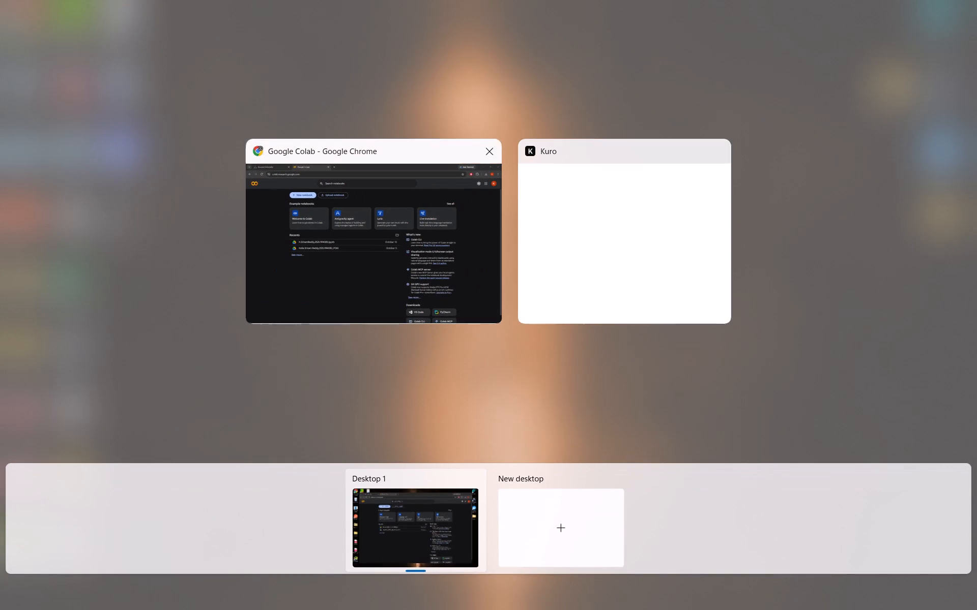
pyautogui.click(917, 41)
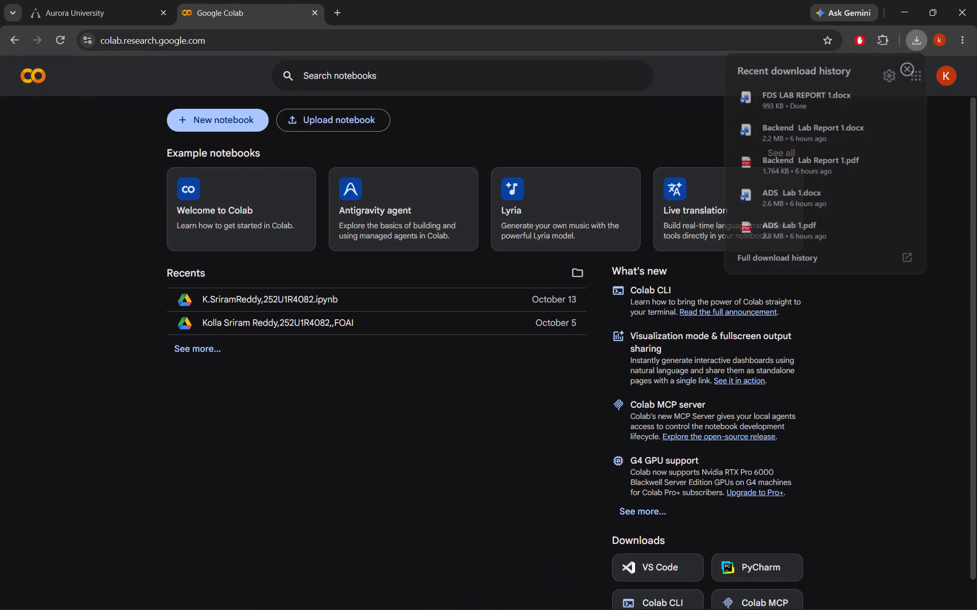
pyautogui.doubleClick(807, 100)
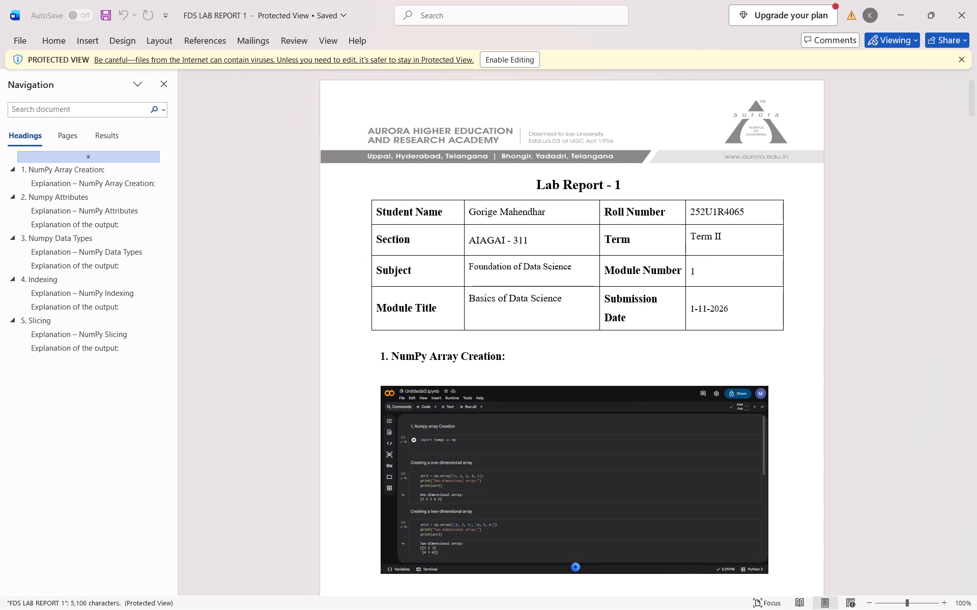
pyautogui.click(526, 55)
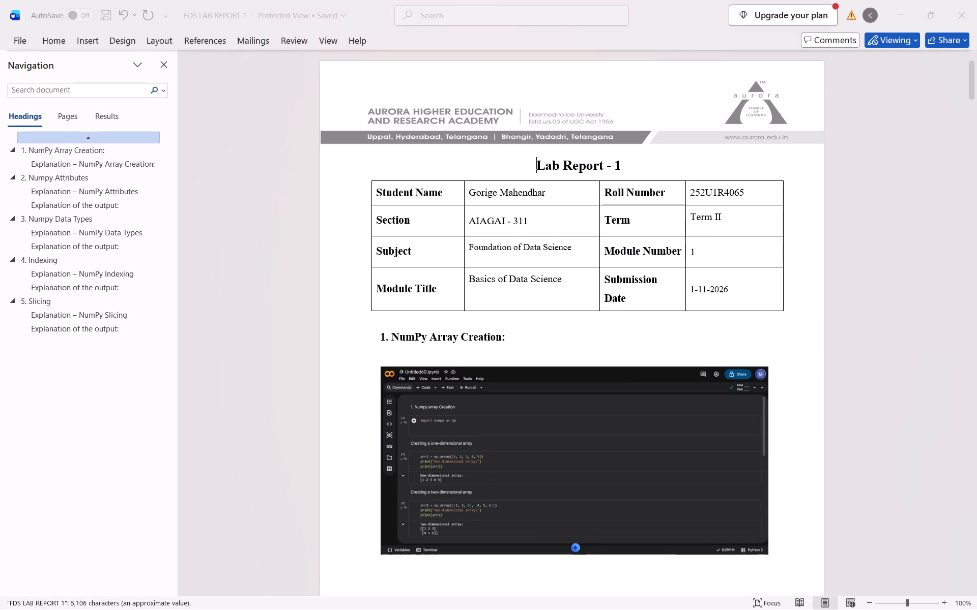
# Replace the student name in the Lab Report - 1 details table with the new student's full name.
pyautogui.keyDown('ctrl'); pyautogui.scroll(1, 446, 306); pyautogui.keyUp('ctrl')
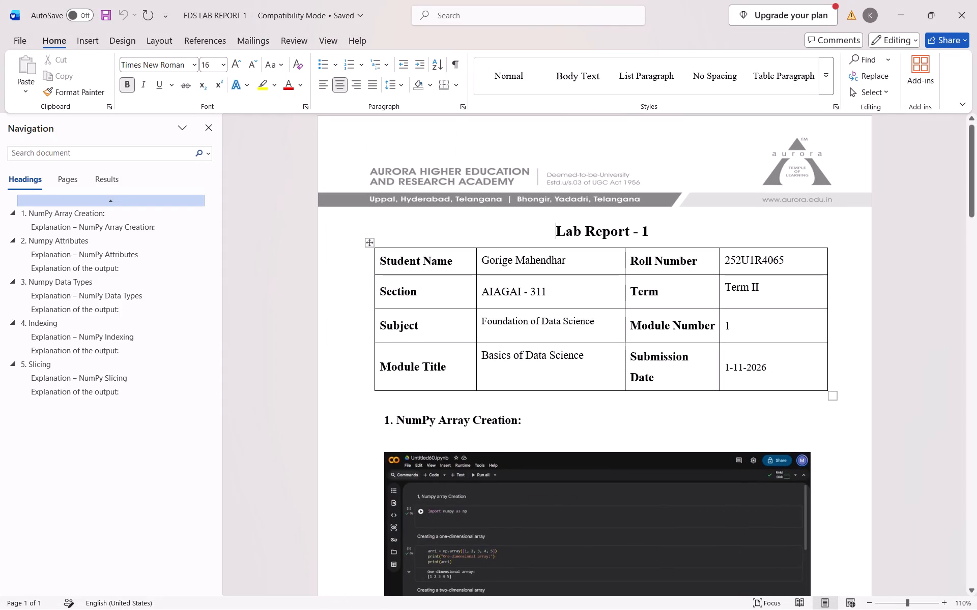
pyautogui.click(577, 262)
pyautogui.press('BackSpace')
pyautogui.press('BackSpace')
pyautogui.hotkey('ctrl', 'BackSpace')
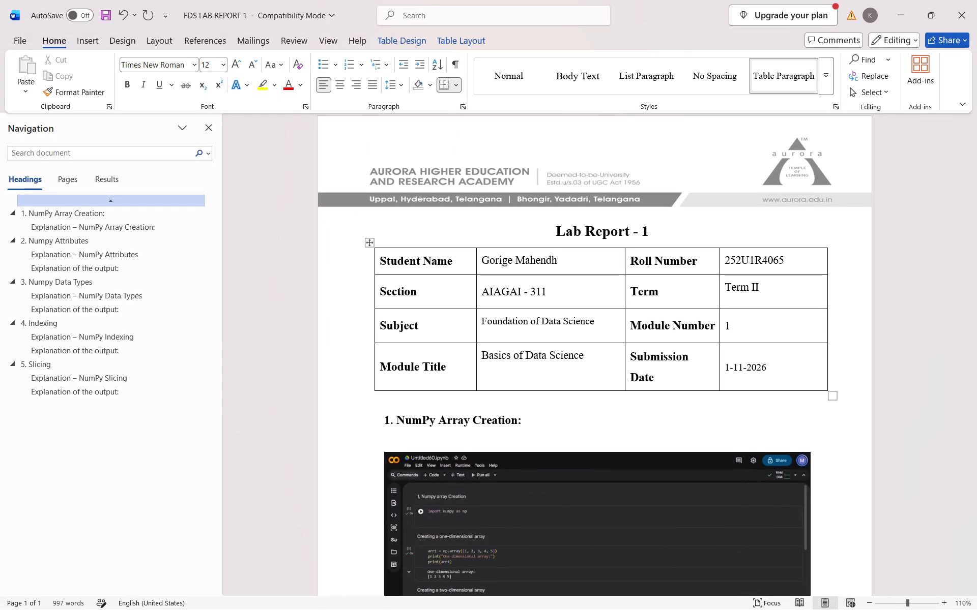
pyautogui.hotkey('ctrl', 'BackSpace')
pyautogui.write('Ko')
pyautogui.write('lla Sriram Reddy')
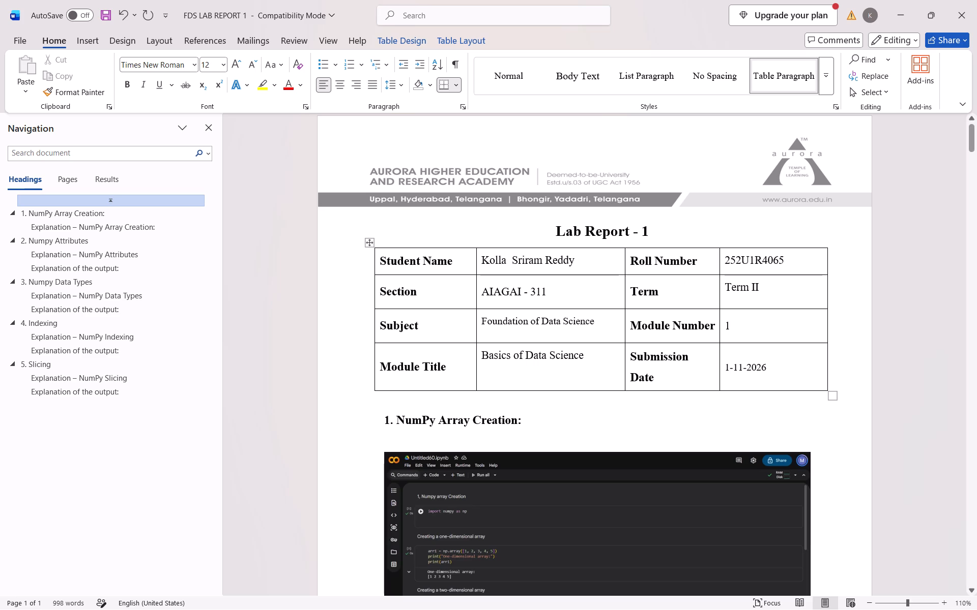
# Change the last two digits of the roll number in the details table to match the new student.
pyautogui.click(798, 263)
pyautogui.press('BackSpace')
pyautogui.press('BackSpace')
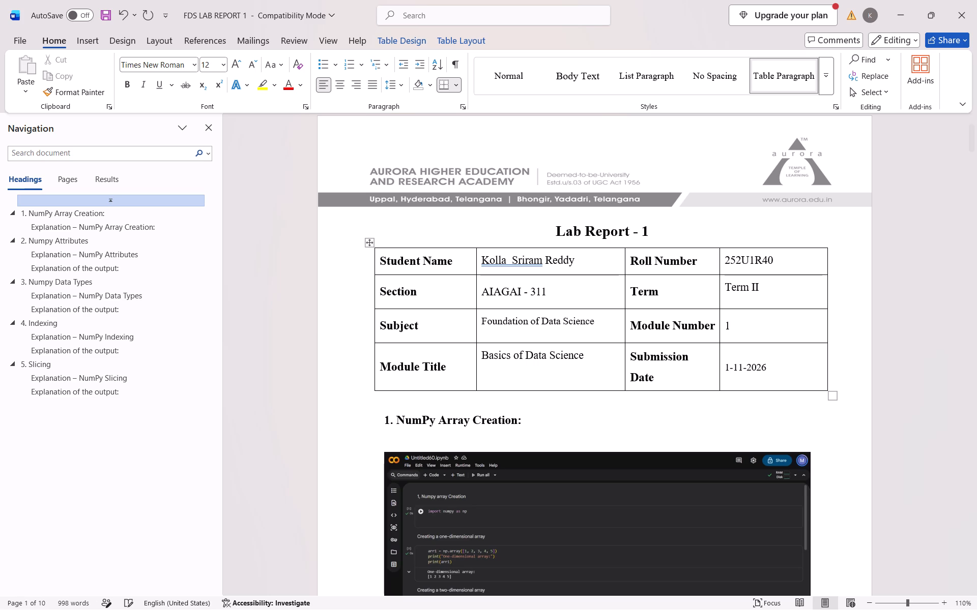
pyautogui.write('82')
pyautogui.scroll(-1, 677, 375)
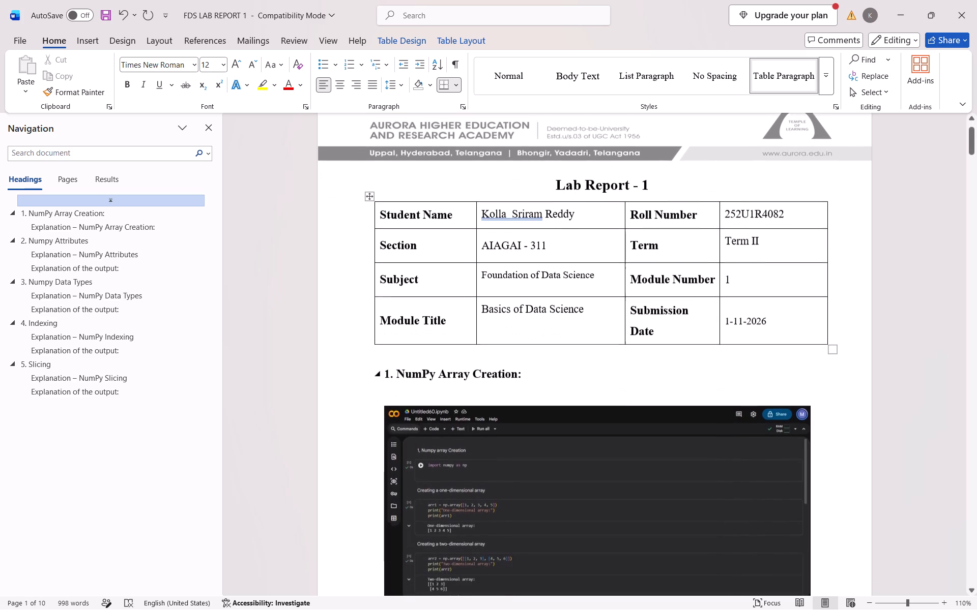
pyautogui.scroll(-3, 677, 375)
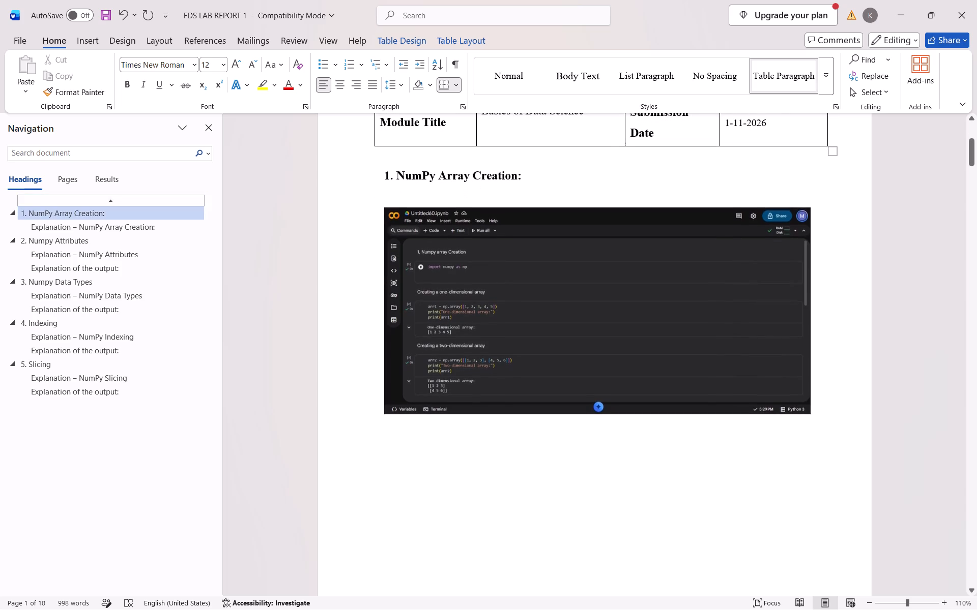
pyautogui.scroll(-1, 677, 375)
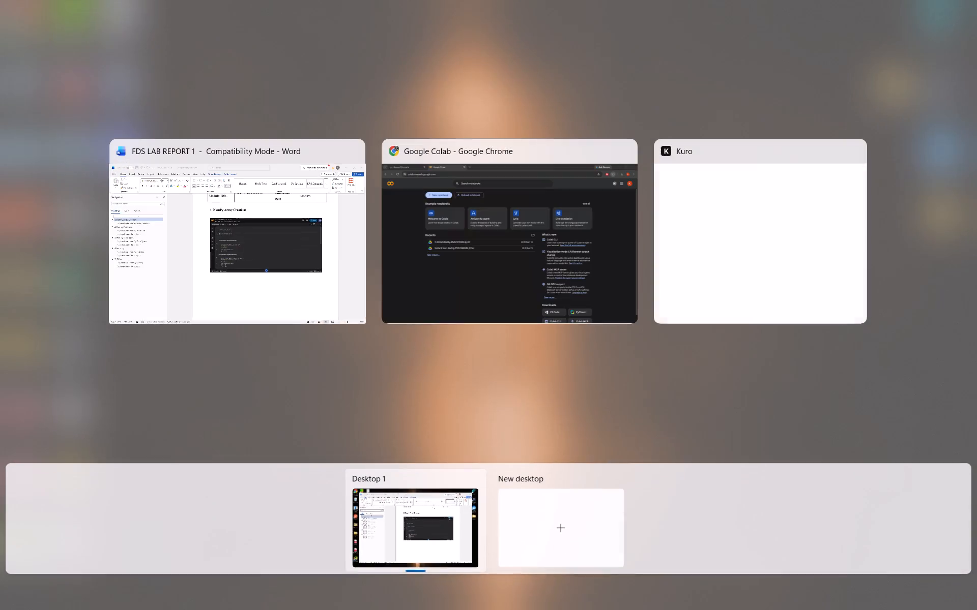
pyautogui.click(520, 283)
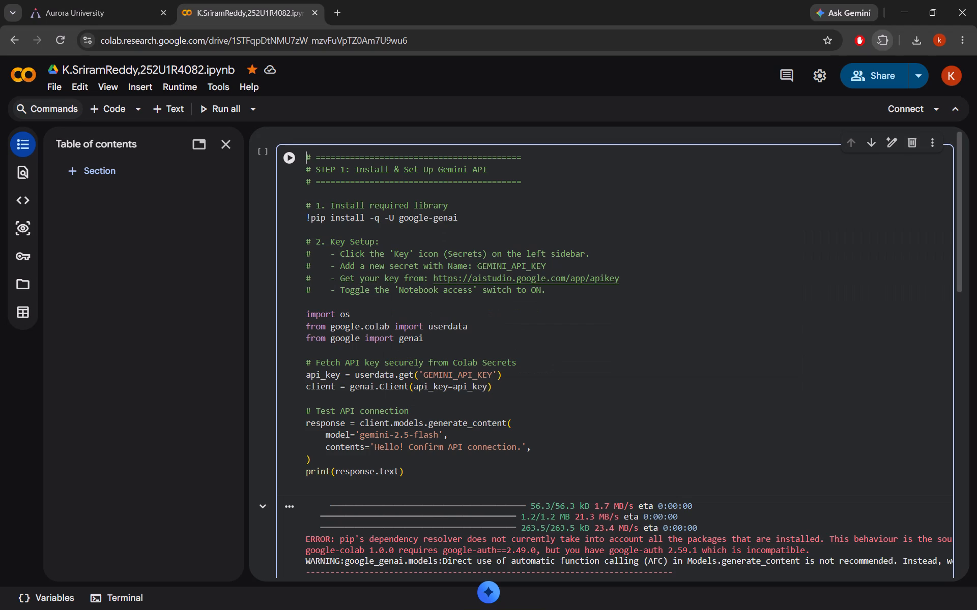
# Capture a snip of the notebook's Share button and account avatar, then close the notebook.
pyautogui.press('Print')
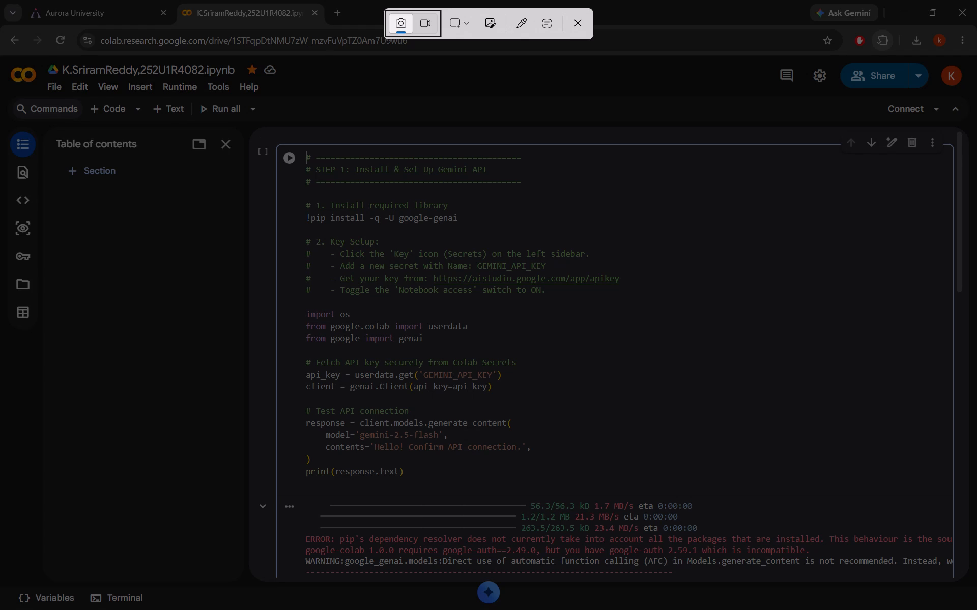
pyautogui.moveTo(837, 56); pyautogui.dragTo(976, 87)
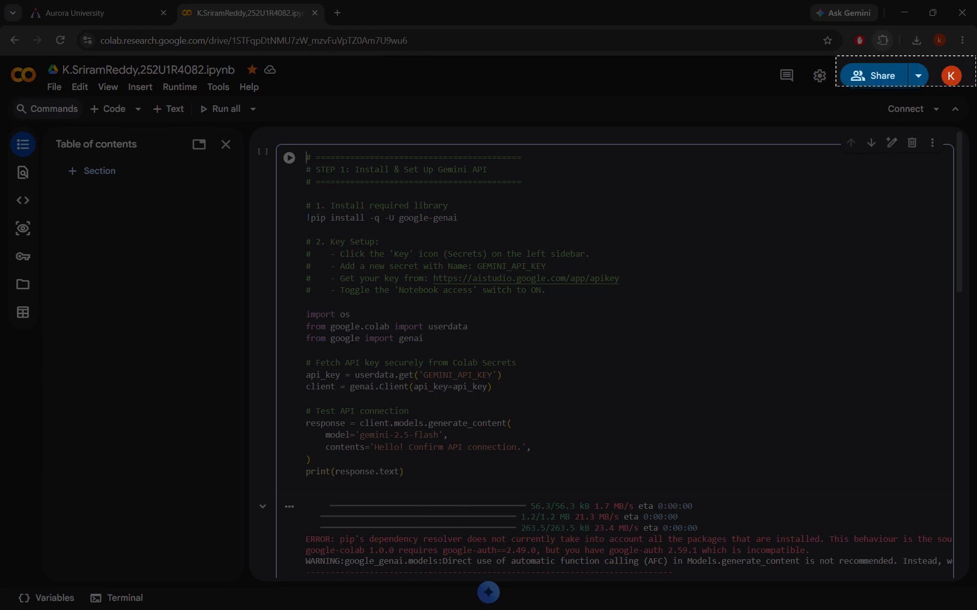
pyautogui.moveTo(976, 87); pyautogui.dragTo(962, 92)
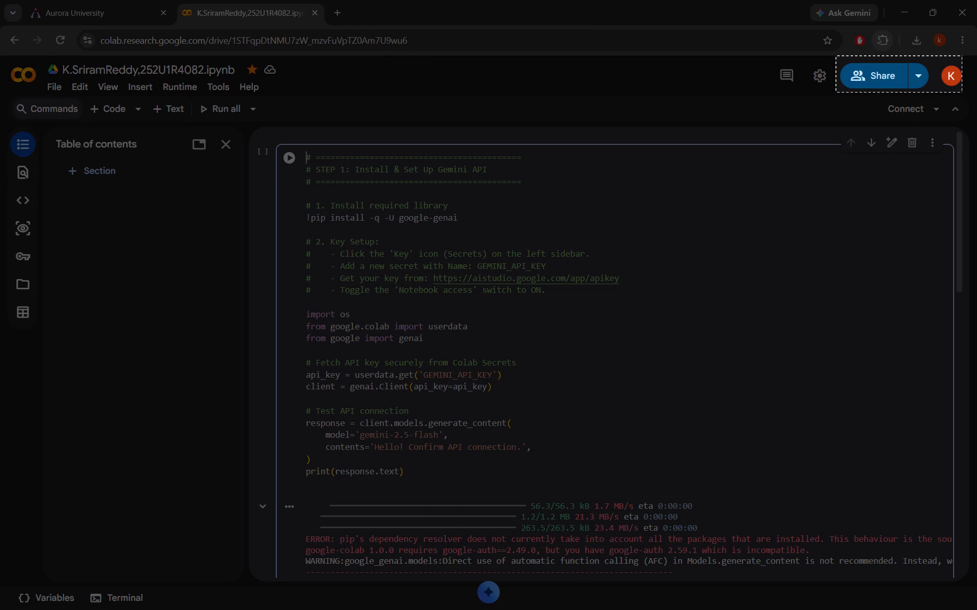
pyautogui.moveTo(962, 92); pyautogui.dragTo(967, 91)
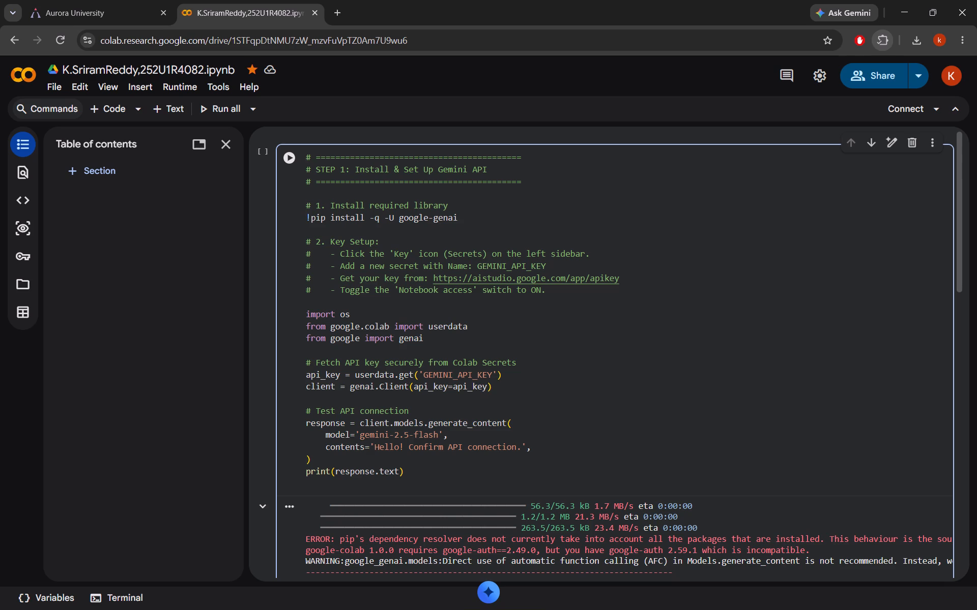
pyautogui.click(313, 13)
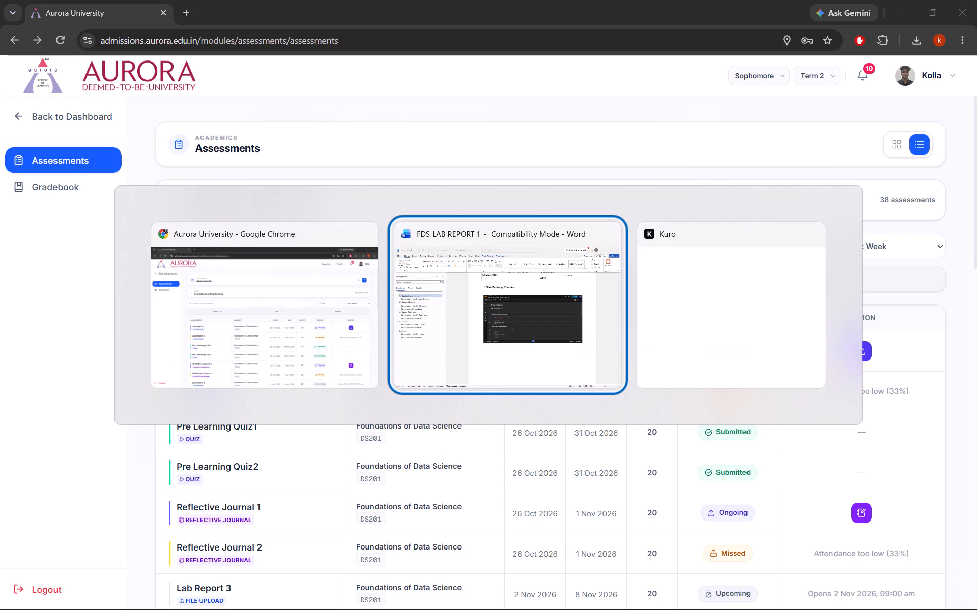
# Paste the snip into the Word report beneath the Colab screenshot in section 1, NumPy Array Creation.
pyautogui.scroll(3, 623, 191)
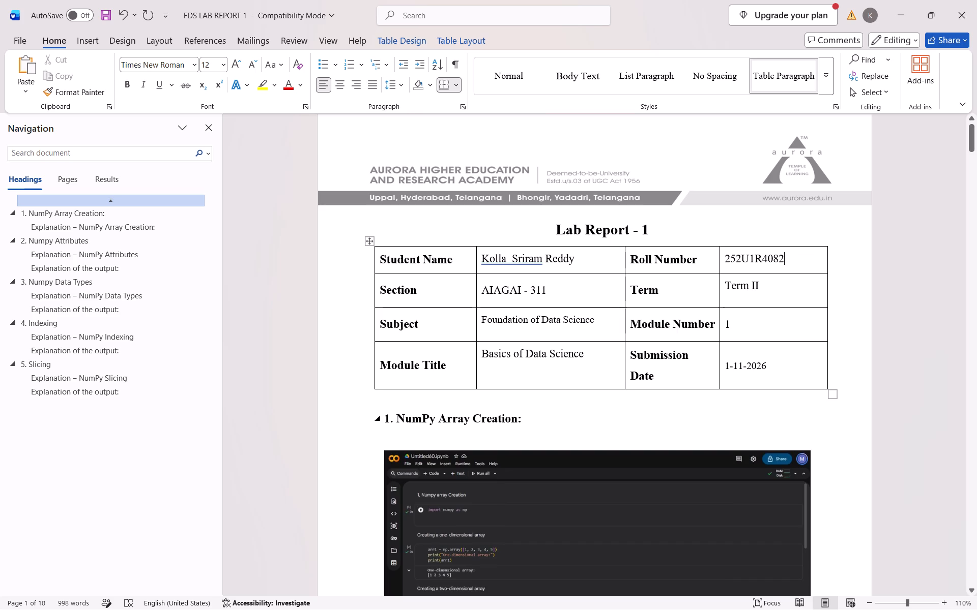
pyautogui.scroll(3, 381, 461)
pyautogui.scroll(-3, 381, 461)
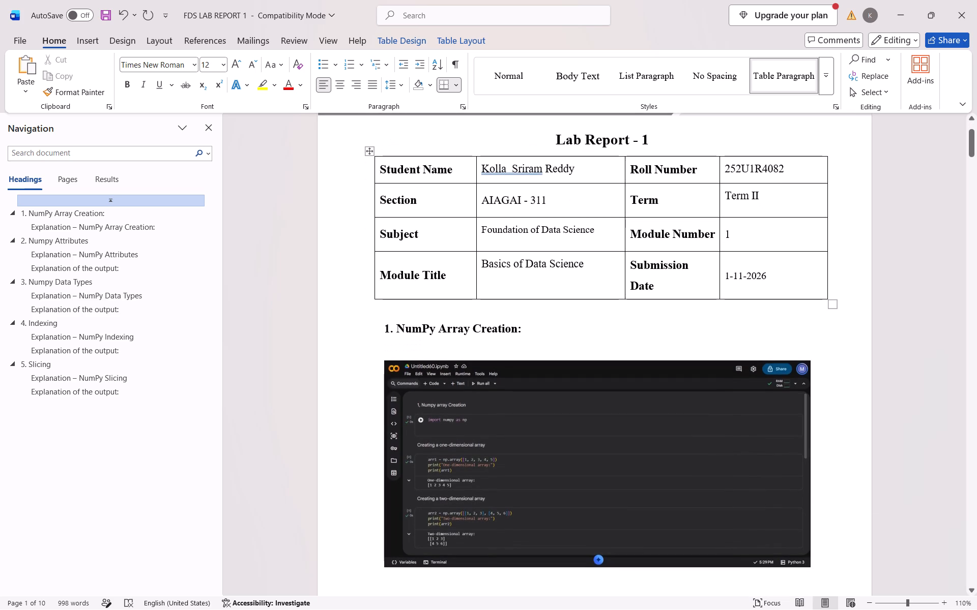
pyautogui.keyDown('ctrl'); pyautogui.scroll(8, 732, 428); pyautogui.keyUp('ctrl')
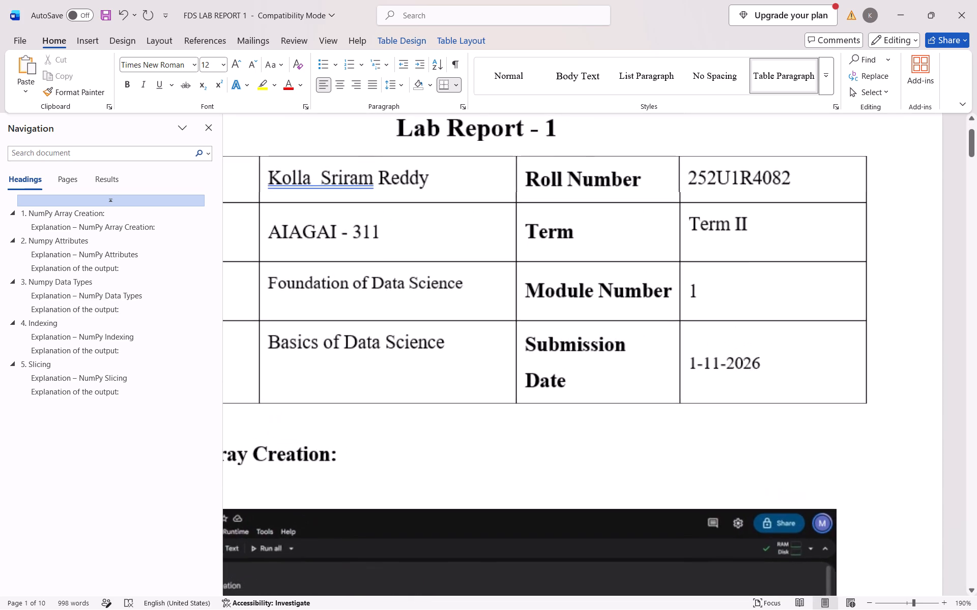
pyautogui.keyDown('ctrl'); pyautogui.scroll(4, 782, 432); pyautogui.keyUp('ctrl')
pyautogui.scroll(-5, 782, 432)
pyautogui.keyDown('ctrl'); pyautogui.scroll(1, 712, 423); pyautogui.keyUp('ctrl')
pyautogui.keyDown('ctrl'); pyautogui.scroll(-4, 712, 423); pyautogui.keyUp('ctrl')
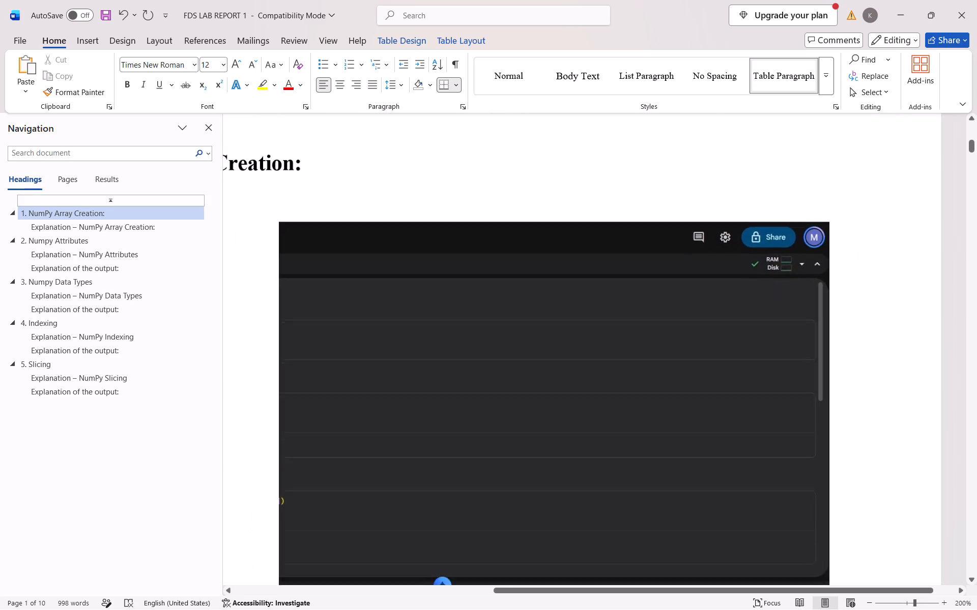
pyautogui.keyDown('ctrl'); pyautogui.scroll(-5, 712, 423); pyautogui.keyUp('ctrl')
pyautogui.click(589, 357)
pyautogui.hotkey('ctrl', 'v')
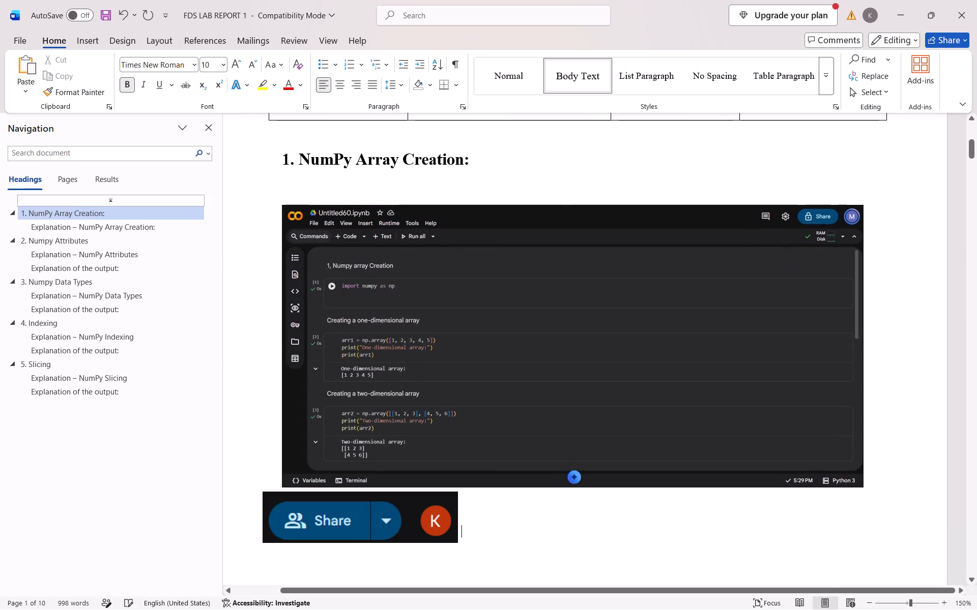
# Set the pasted snip's text wrapping to In Front of Text.
pyautogui.click(361, 518)
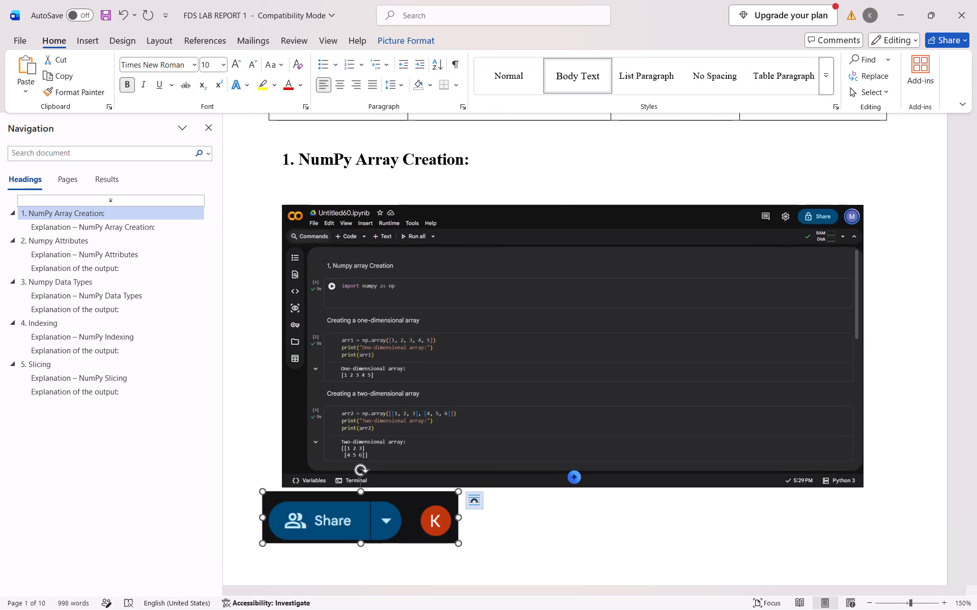
pyautogui.click(474, 502)
pyautogui.click(574, 533)
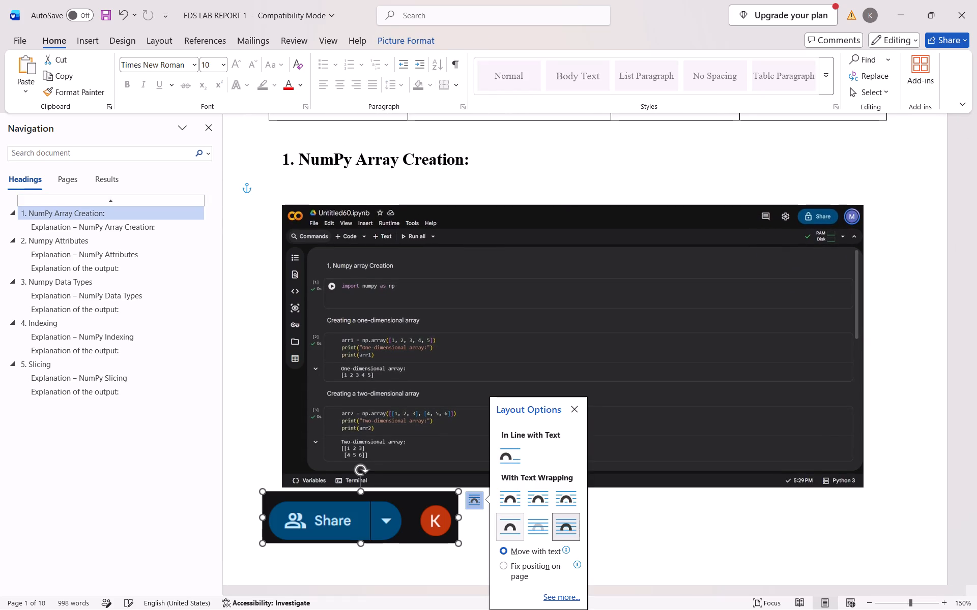
# Shrink the pasted snip and move it over the Share button and account avatar in the section 1 Colab screenshot.
pyautogui.moveTo(456, 544); pyautogui.dragTo(406, 531)
pyautogui.moveTo(369, 528); pyautogui.dragTo(377, 524)
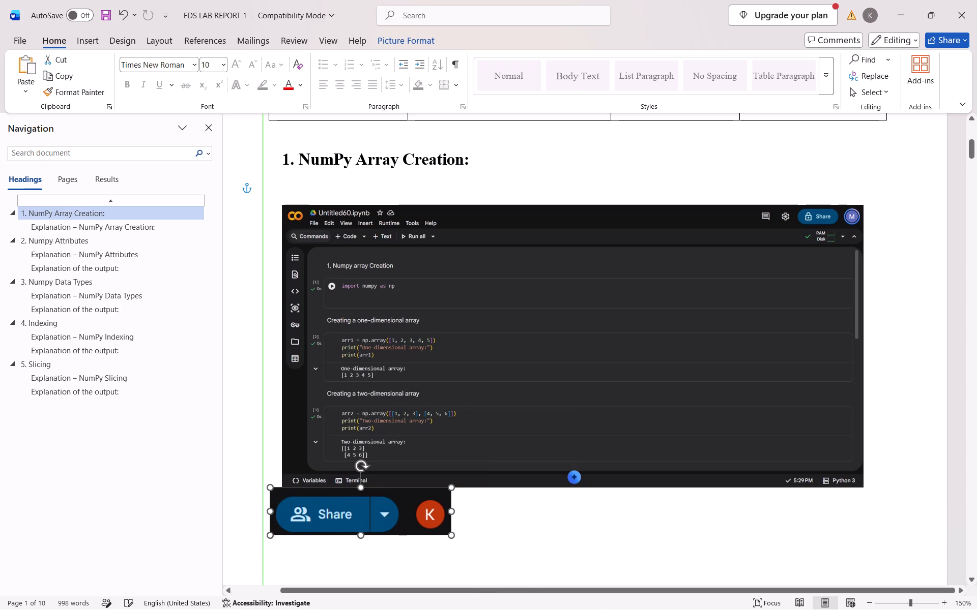
pyautogui.moveTo(452, 535); pyautogui.dragTo(347, 510)
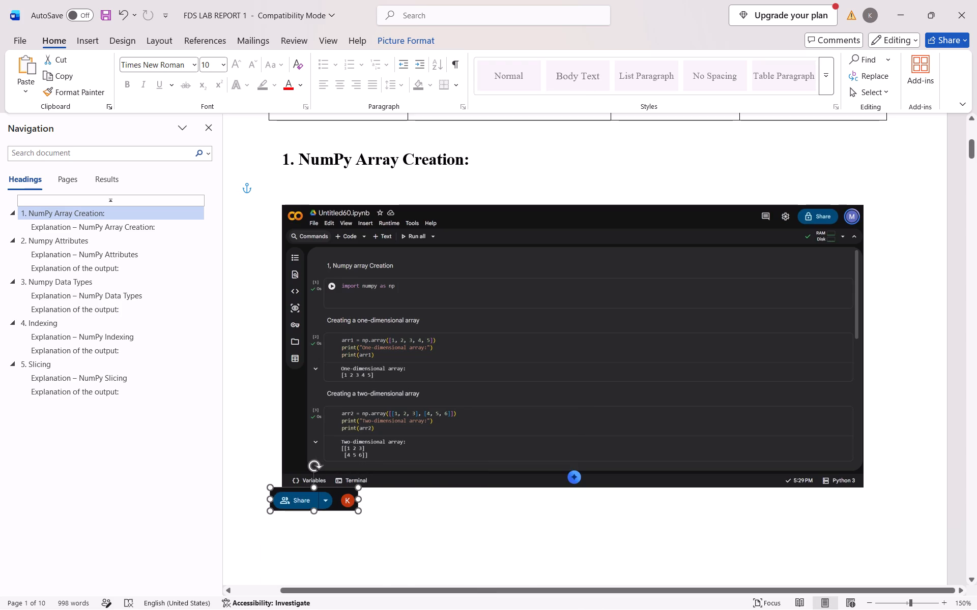
pyautogui.moveTo(347, 510); pyautogui.dragTo(319, 509)
pyautogui.moveTo(309, 499); pyautogui.dragTo(692, 398)
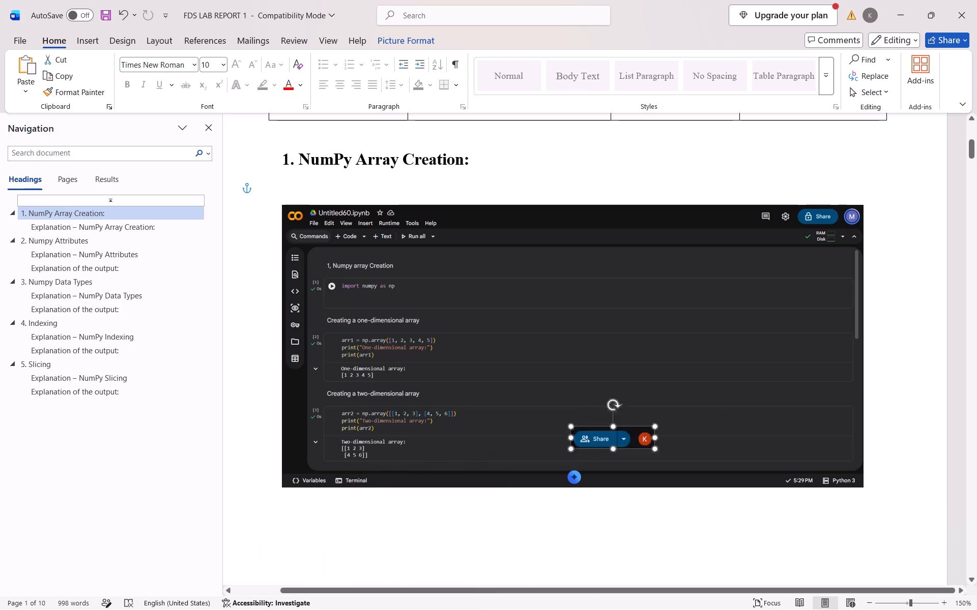
pyautogui.moveTo(692, 398); pyautogui.dragTo(832, 219)
# Fine-tune the snip's width and height so it covers the original Share button and avatar within the screenshot's header bar.
pyautogui.keyDown('ctrl'); pyautogui.scroll(8, 821, 253); pyautogui.keyUp('ctrl')
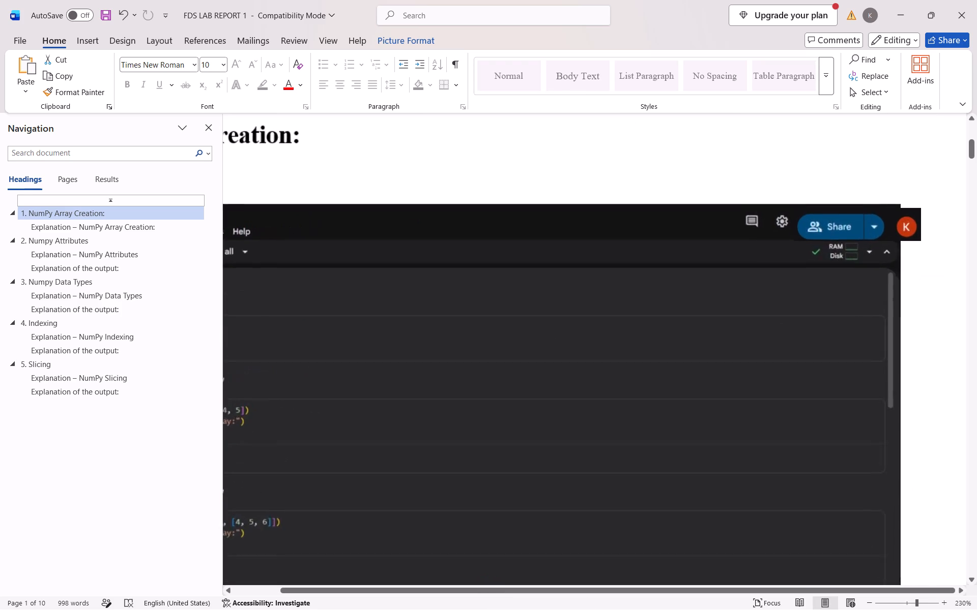
pyautogui.keyDown('ctrl'); pyautogui.scroll(4, 821, 253); pyautogui.keyUp('ctrl')
pyautogui.click(854, 234)
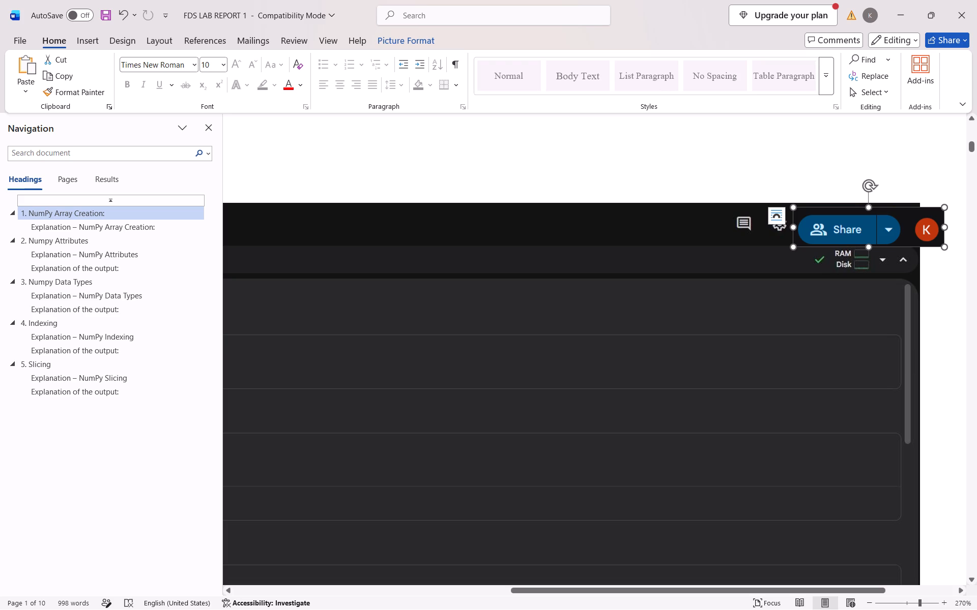
pyautogui.moveTo(947, 229); pyautogui.dragTo(912, 238)
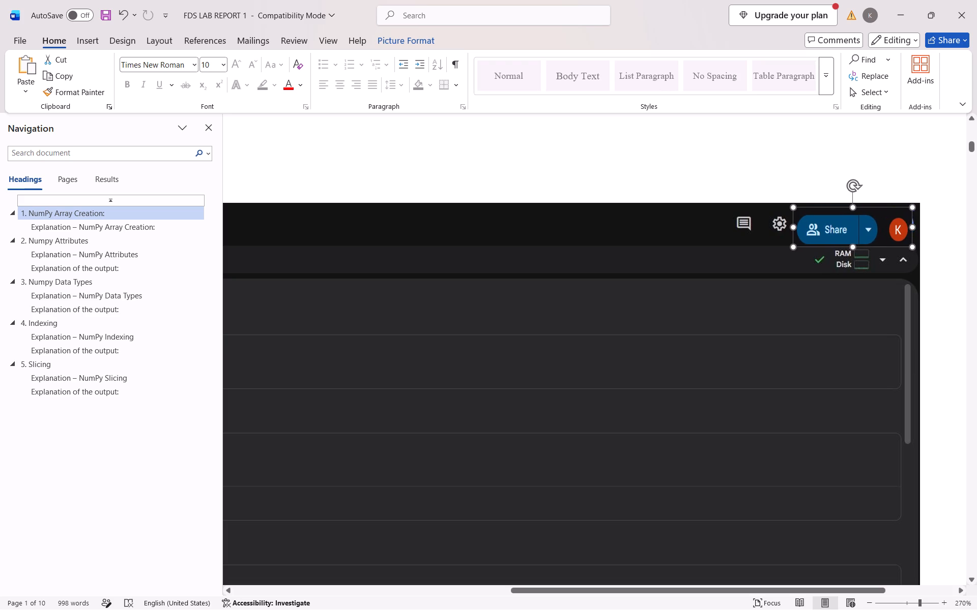
pyautogui.moveTo(912, 238); pyautogui.dragTo(923, 234)
pyautogui.click(923, 234)
pyautogui.click(921, 226)
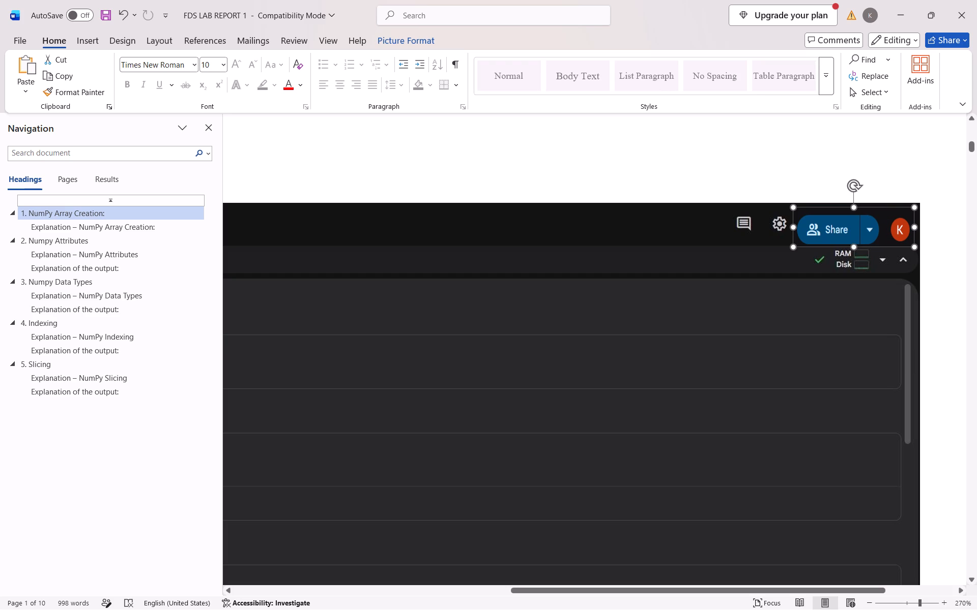
pyautogui.click(855, 206)
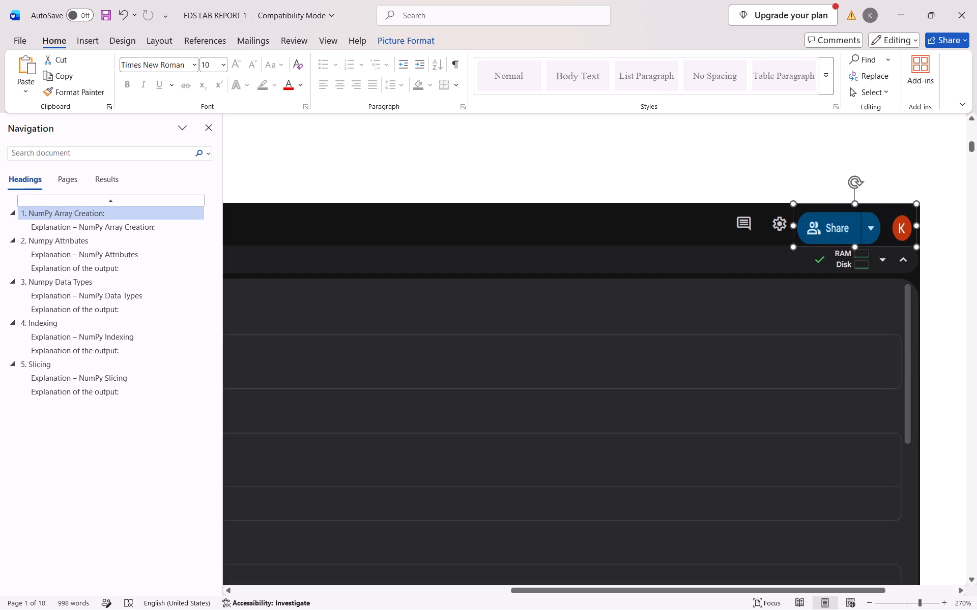
pyautogui.click(856, 245)
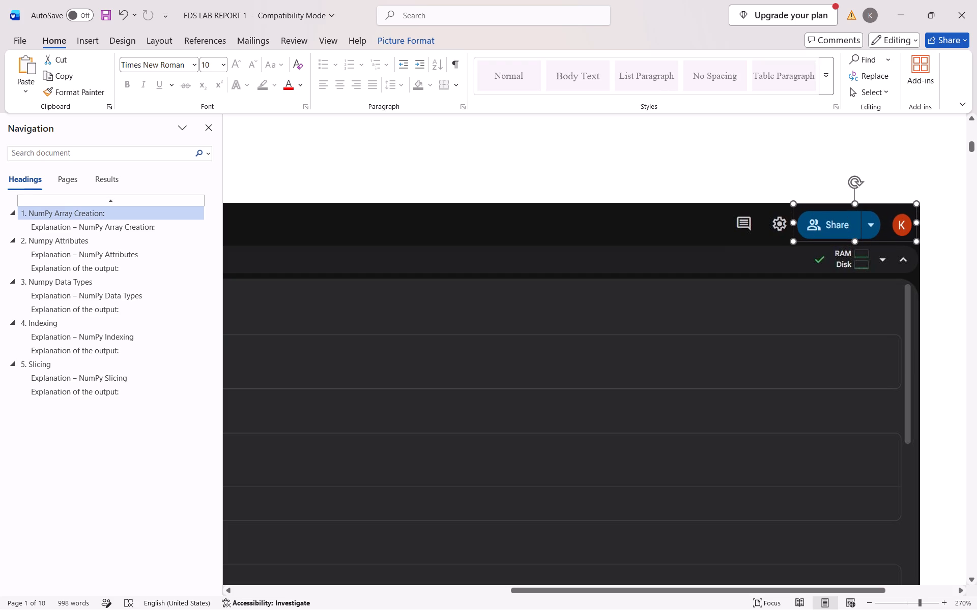
pyautogui.moveTo(795, 223); pyautogui.dragTo(816, 222)
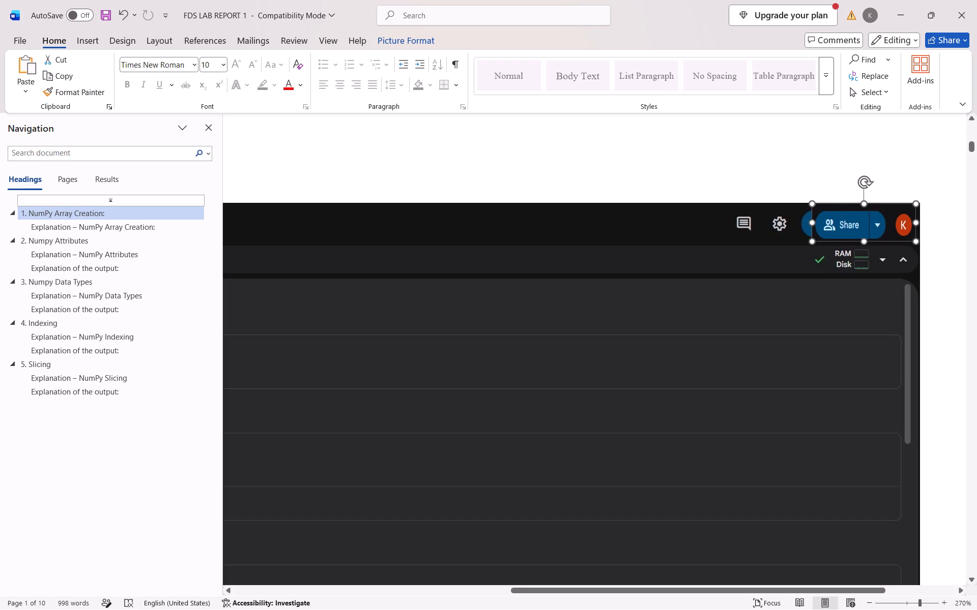
pyautogui.moveTo(816, 222); pyautogui.dragTo(794, 228)
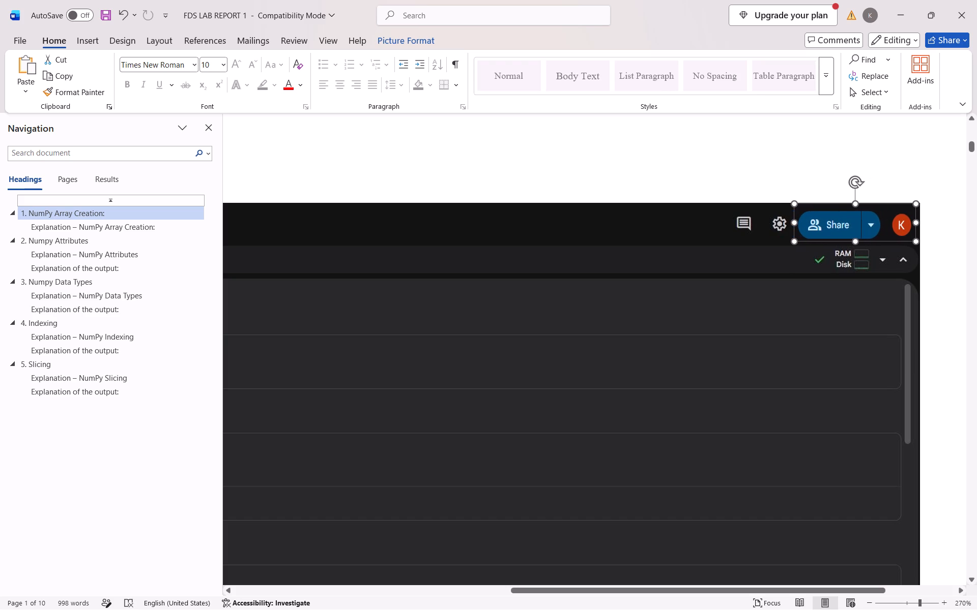
pyautogui.moveTo(794, 228); pyautogui.dragTo(790, 230)
pyautogui.click(747, 173)
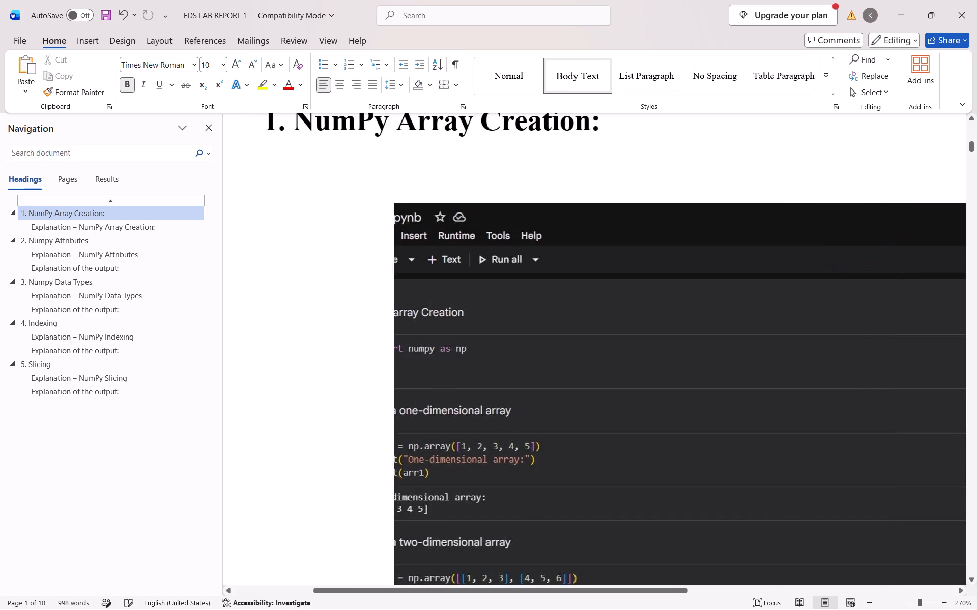
# Paste the Share-and-avatar snip at the second Colab screenshot, above Explanation – NumPy Array Creation on page 2.
pyautogui.keyDown('ctrl'); pyautogui.scroll(-8, 779, 364); pyautogui.keyUp('ctrl')
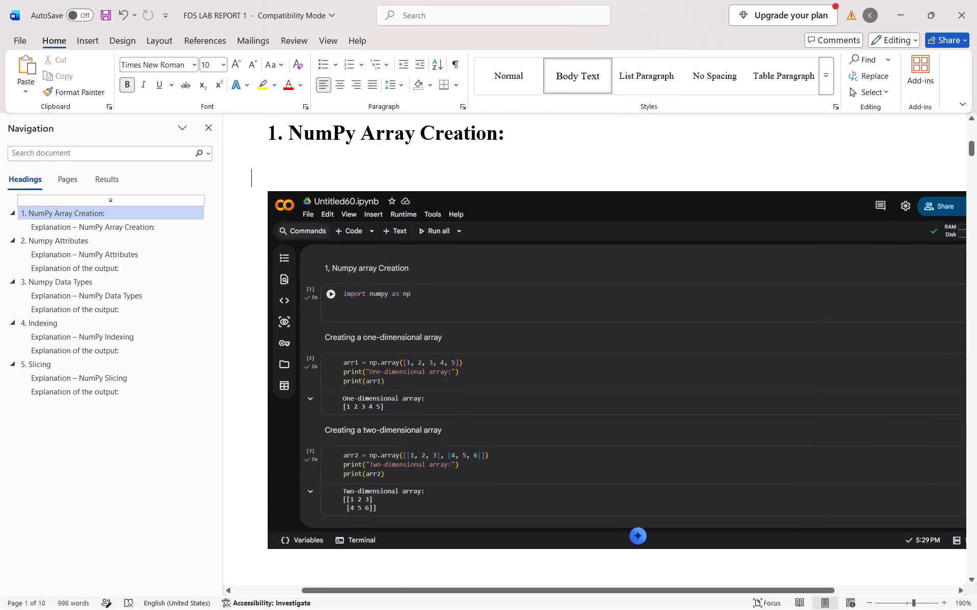
pyautogui.keyDown('ctrl'); pyautogui.scroll(-5, 814, 335); pyautogui.keyUp('ctrl')
pyautogui.scroll(7, 773, 294)
pyautogui.scroll(-8, 773, 294)
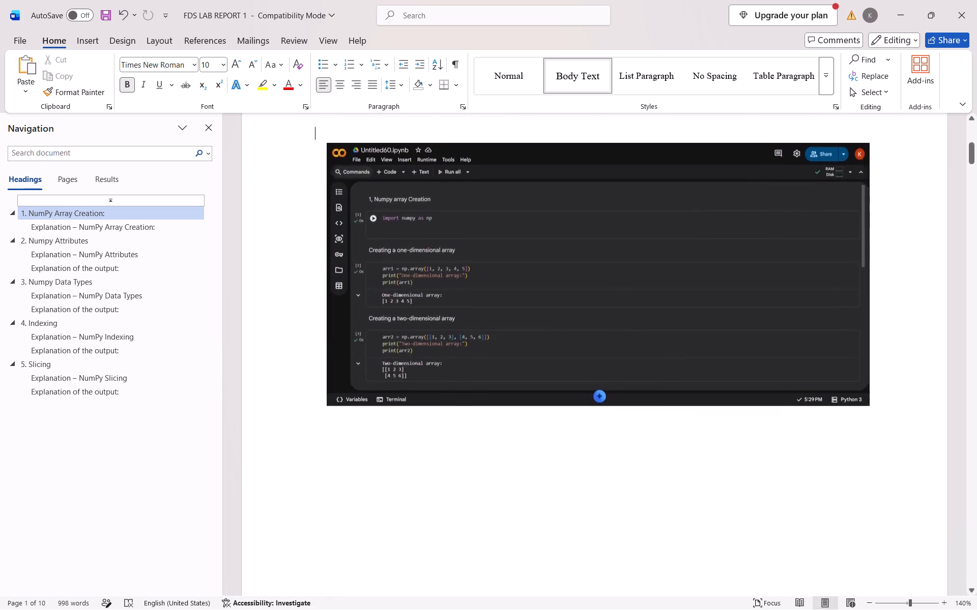
pyautogui.scroll(-13, 772, 295)
pyautogui.scroll(-3, 609, 375)
pyautogui.scroll(1, 609, 375)
pyautogui.click(602, 318)
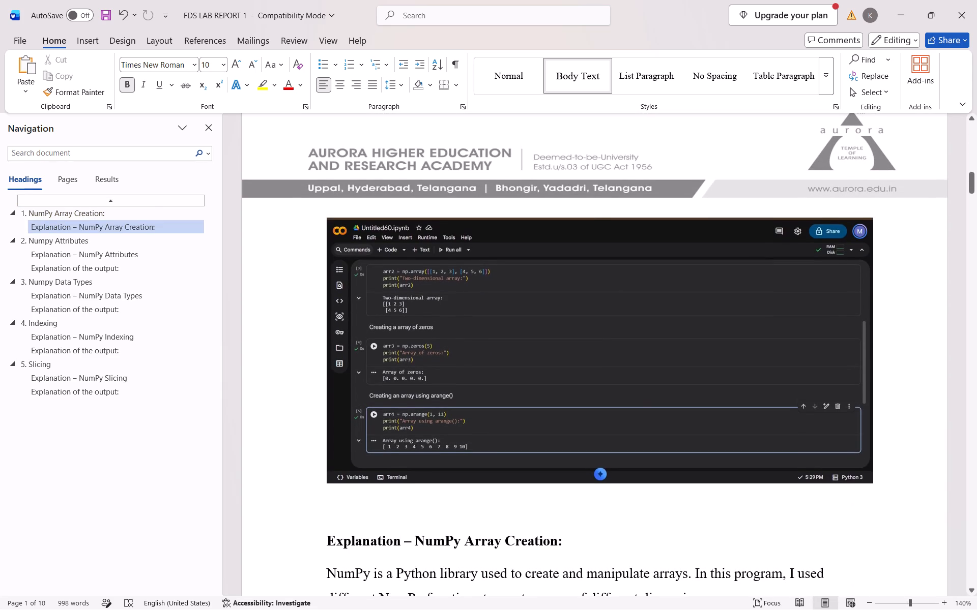
pyautogui.hotkey('ctrl', 'v')
# Set the new snip's text wrapping to In Front of Text.
pyautogui.click(434, 241)
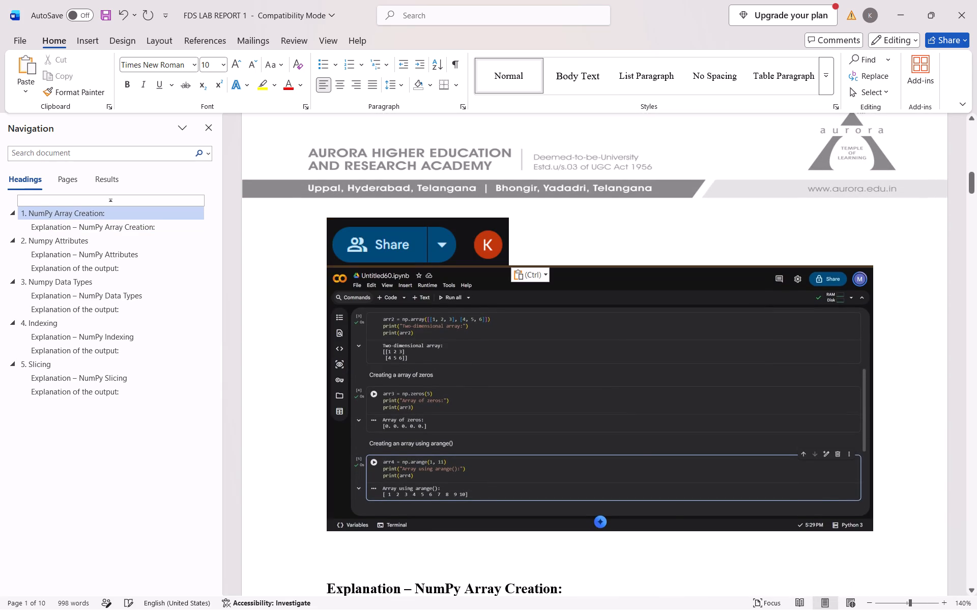
pyautogui.moveTo(525, 226); pyautogui.dragTo(530, 231)
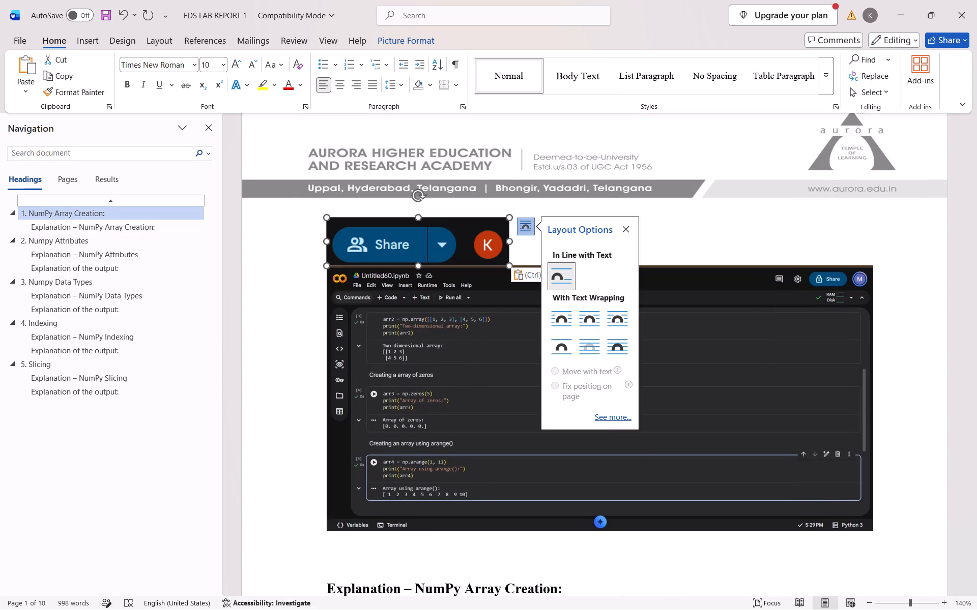
pyautogui.click(615, 351)
# Move the snip over the second screenshot's Share button and avatar, reducing its size roughly to match.
pyautogui.moveTo(405, 246); pyautogui.dragTo(827, 242)
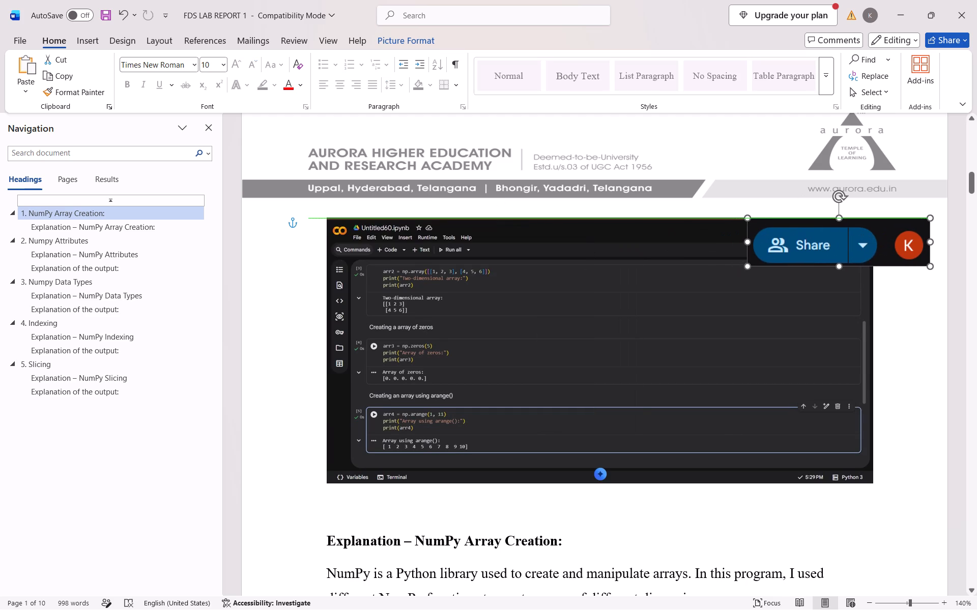
pyautogui.moveTo(827, 242); pyautogui.dragTo(828, 242)
pyautogui.moveTo(935, 265); pyautogui.dragTo(916, 261)
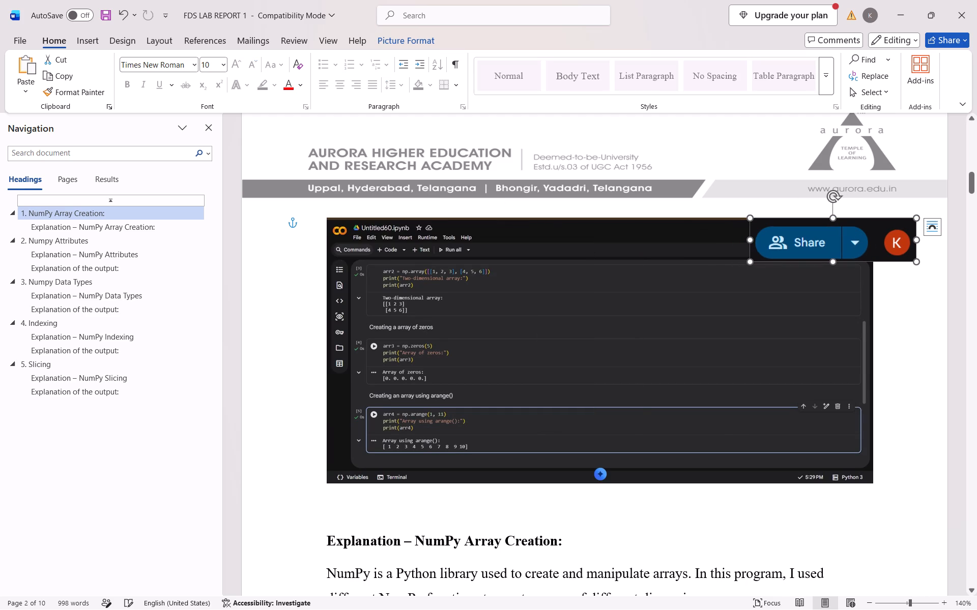
pyautogui.moveTo(915, 241); pyautogui.dragTo(868, 249)
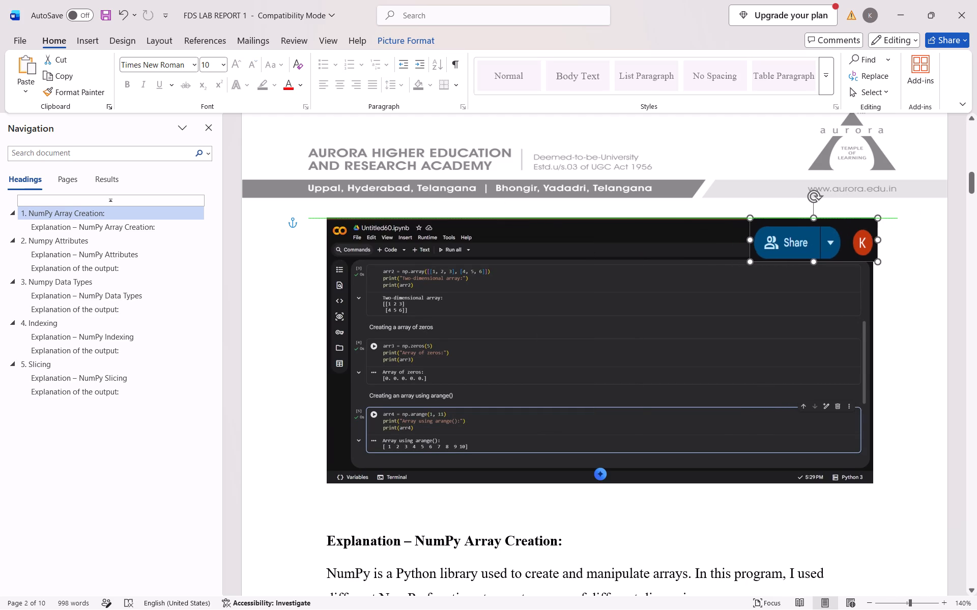
pyautogui.moveTo(868, 249); pyautogui.dragTo(872, 249)
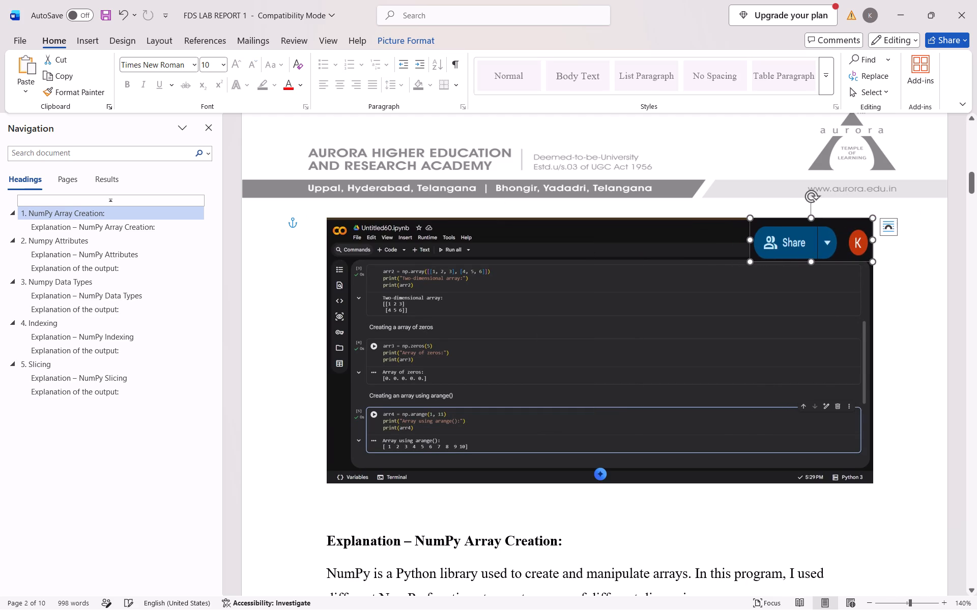
pyautogui.moveTo(797, 233); pyautogui.dragTo(826, 241)
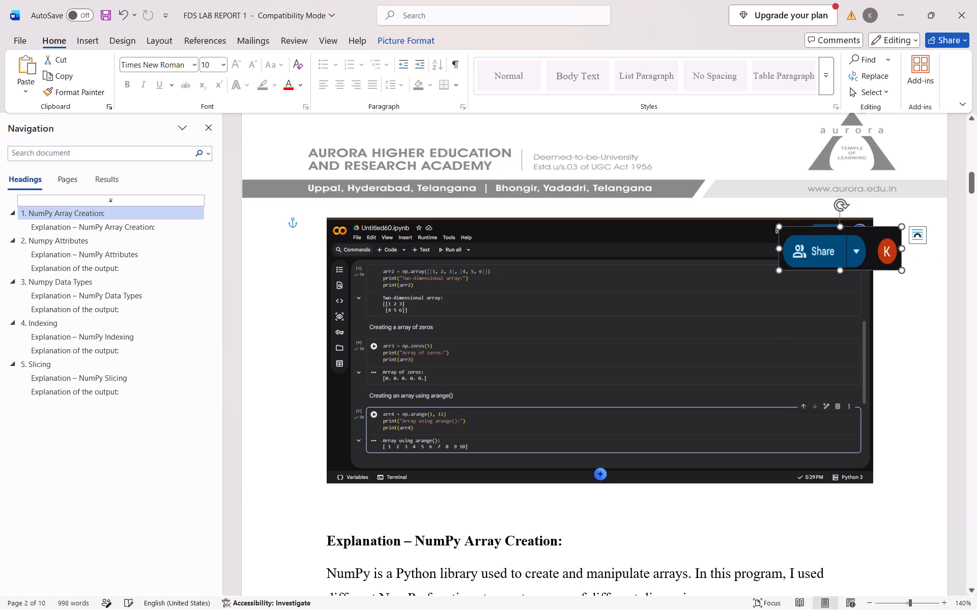
pyautogui.moveTo(840, 226); pyautogui.dragTo(845, 234)
pyautogui.moveTo(828, 240); pyautogui.dragTo(857, 226)
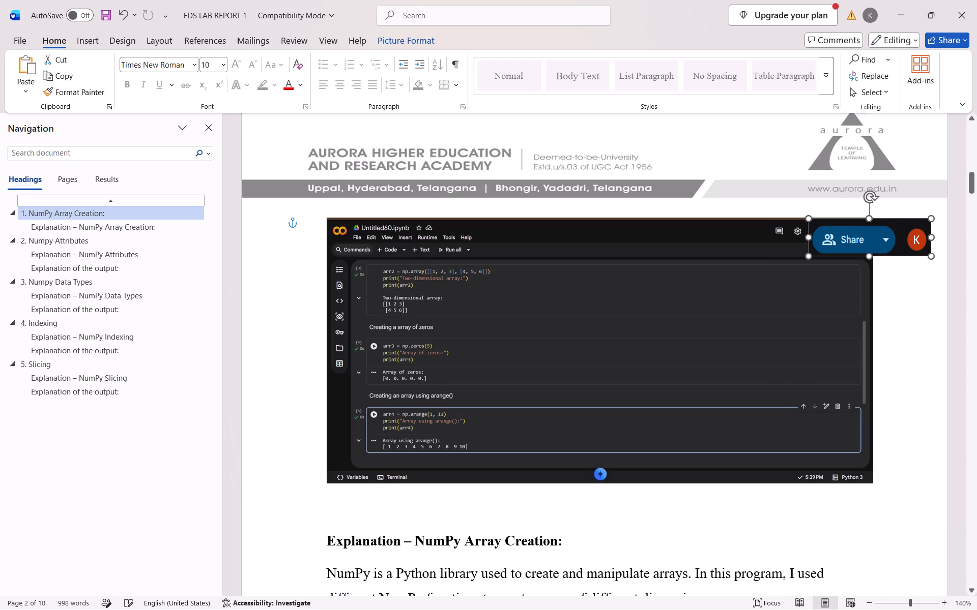
pyautogui.moveTo(857, 226); pyautogui.dragTo(855, 223)
# Shrink the snip over the page 2 Colab screenshot so its width ends at the screenshot's outer edge.
pyautogui.keyDown('ctrl'); pyautogui.scroll(12, 846, 251); pyautogui.keyUp('ctrl')
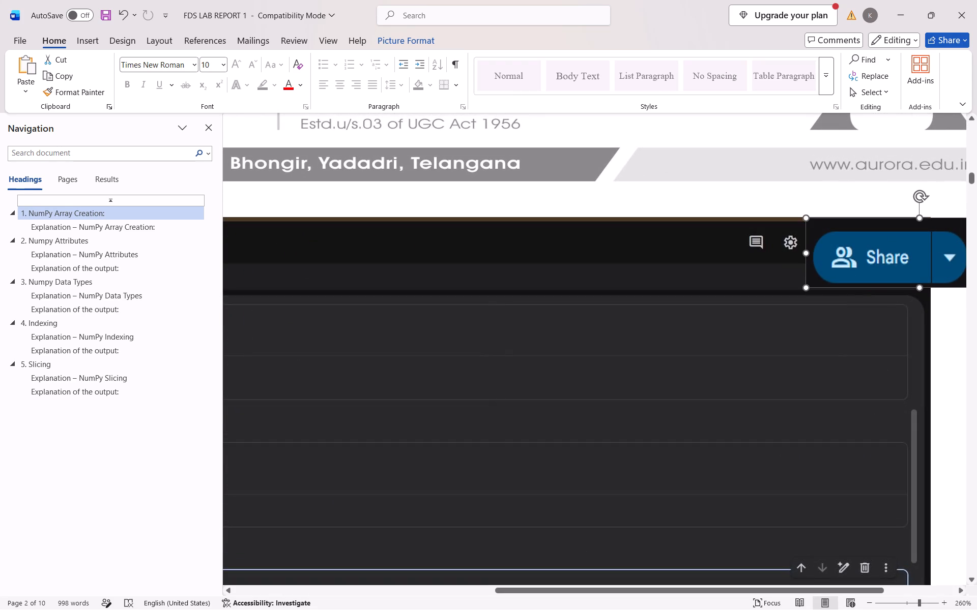
pyautogui.click(843, 250)
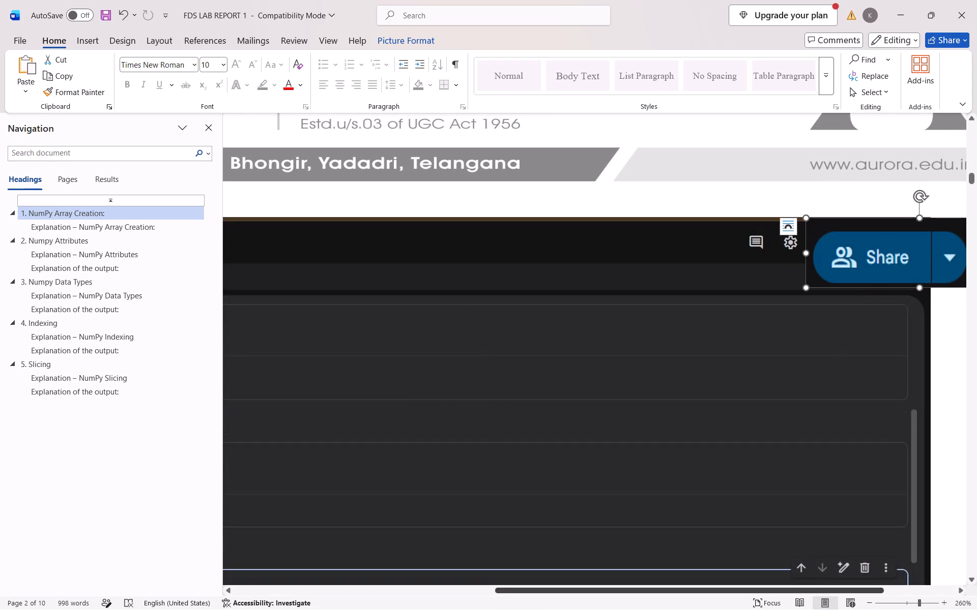
pyautogui.moveTo(856, 593); pyautogui.dragTo(976, 585)
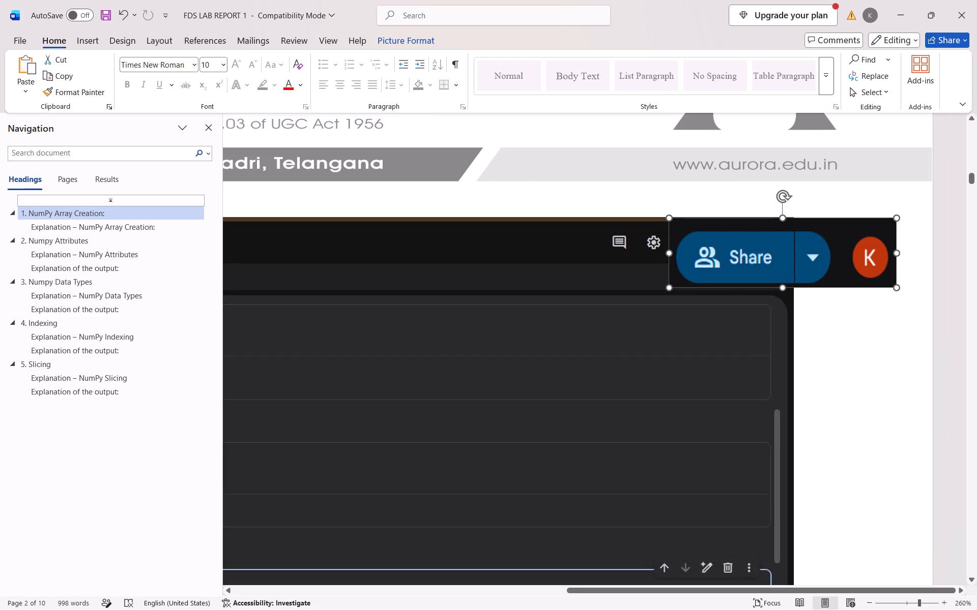
pyautogui.moveTo(900, 290); pyautogui.dragTo(816, 277)
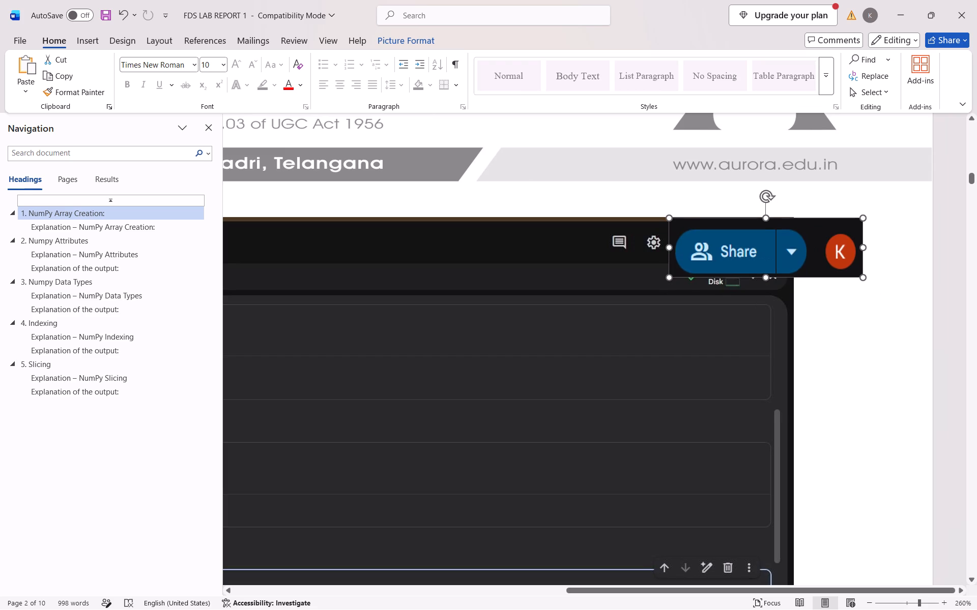
pyautogui.moveTo(816, 277); pyautogui.dragTo(781, 262)
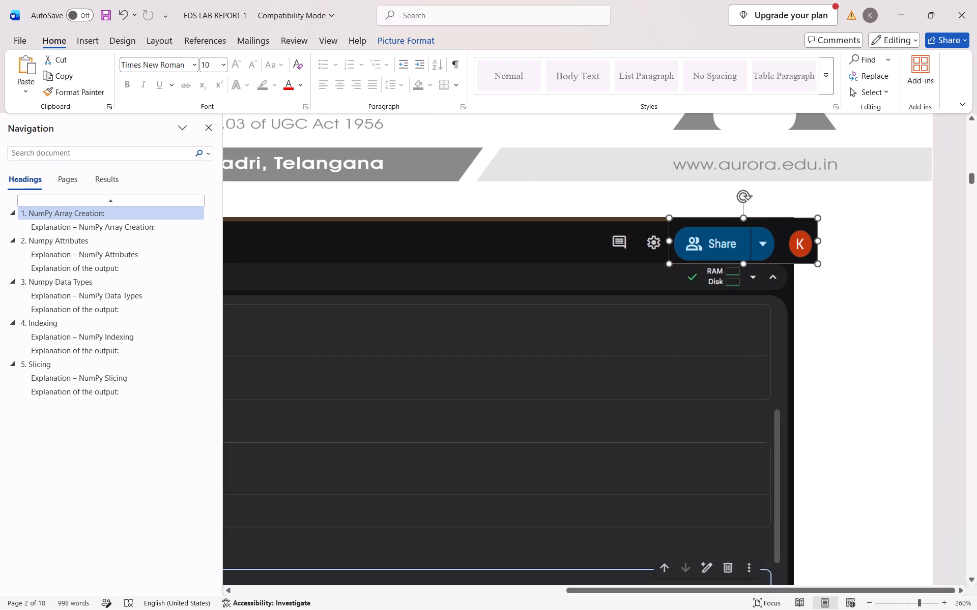
pyautogui.moveTo(781, 262); pyautogui.dragTo(765, 262)
pyautogui.moveTo(814, 240); pyautogui.dragTo(810, 241)
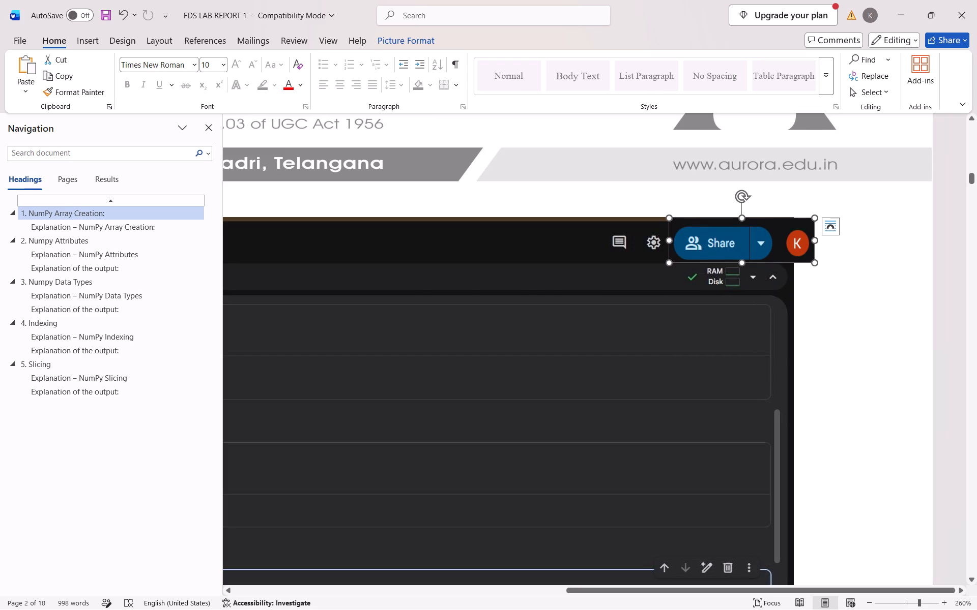
pyautogui.moveTo(810, 241); pyautogui.dragTo(779, 250)
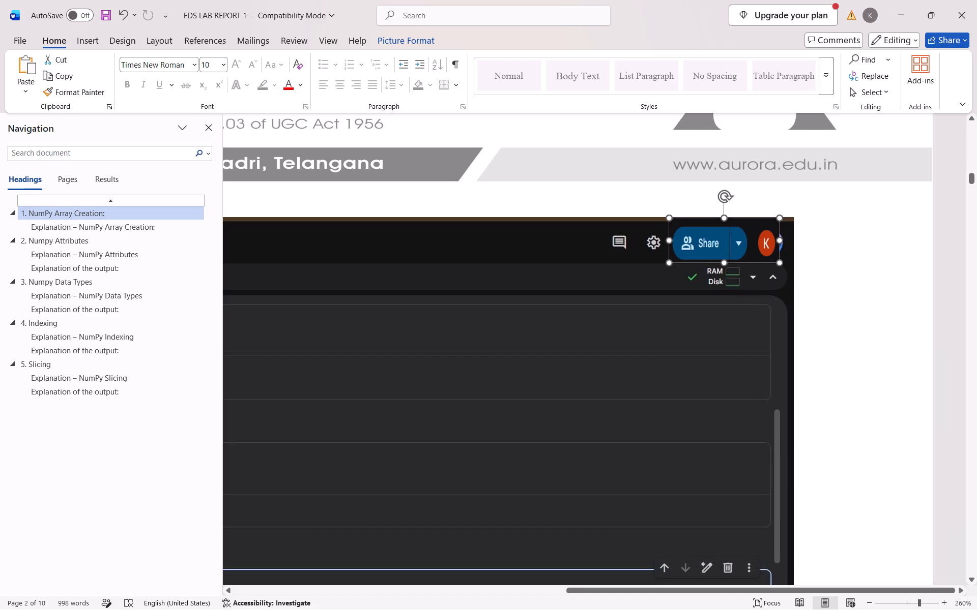
pyautogui.moveTo(779, 250); pyautogui.dragTo(793, 249)
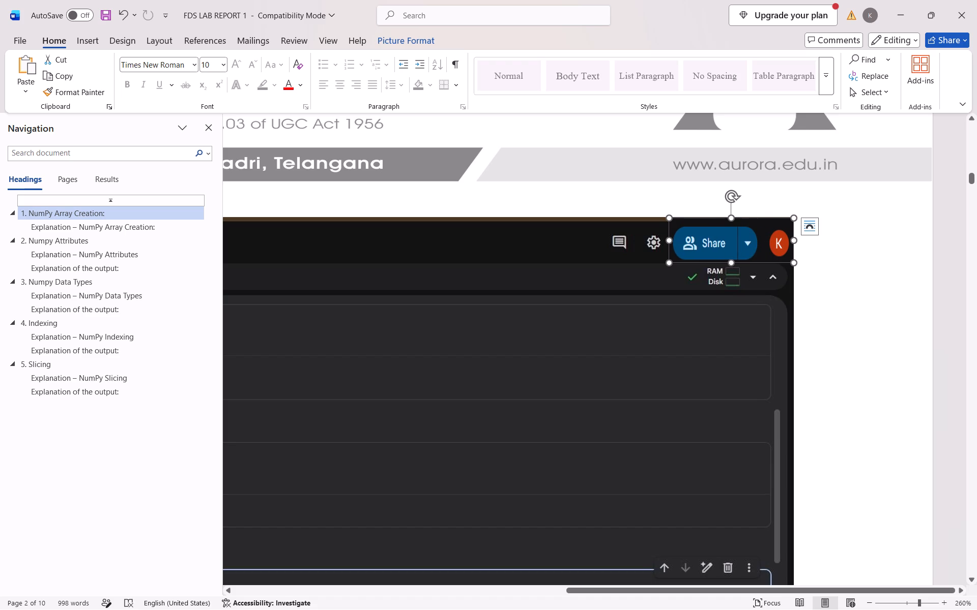
# Trim the snip's height and nudge it into the header bar, fully covering the second screenshot's original Share button and avatar.
pyautogui.moveTo(731, 217); pyautogui.dragTo(736, 222)
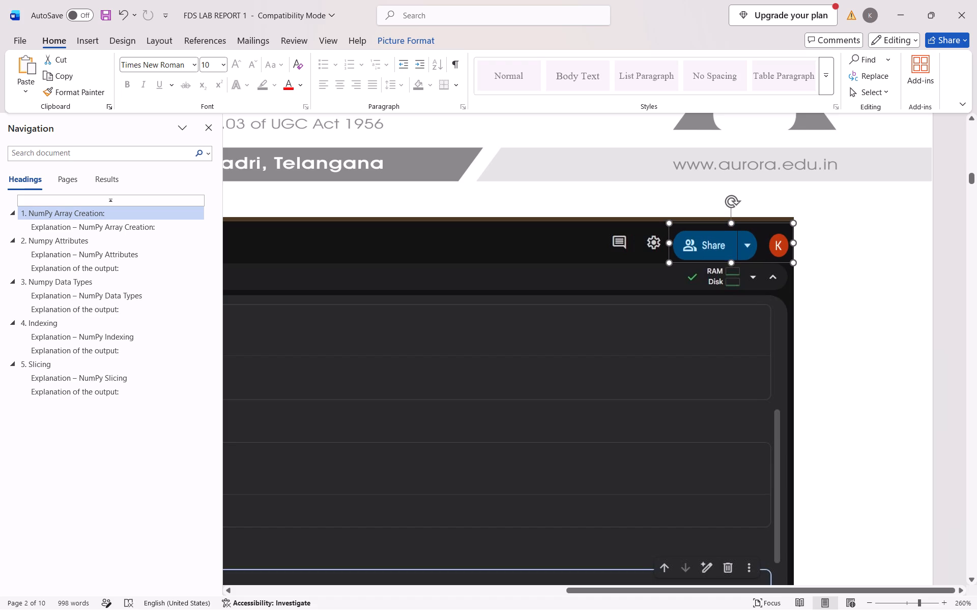
pyautogui.moveTo(736, 222); pyautogui.dragTo(736, 221)
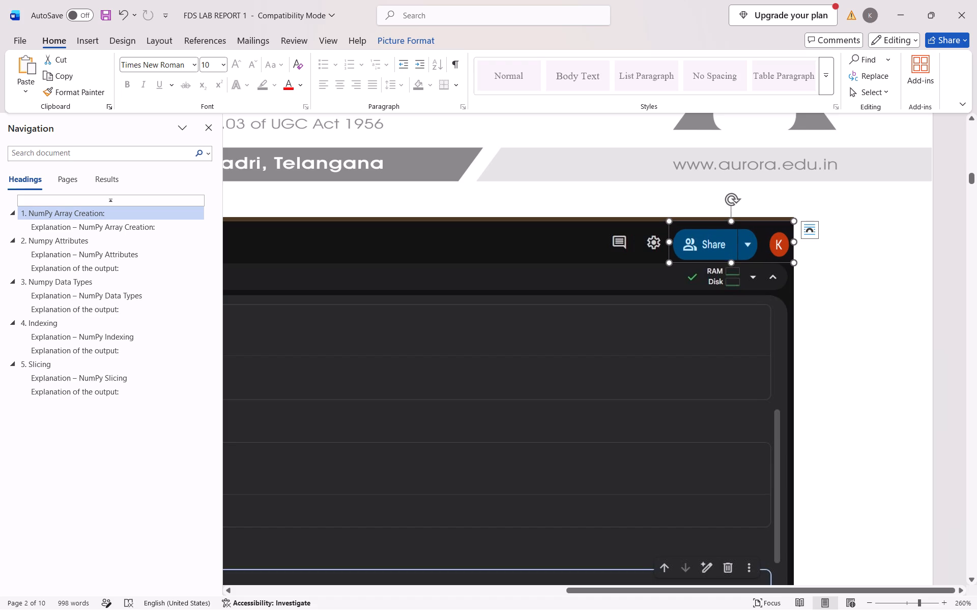
pyautogui.click(668, 242)
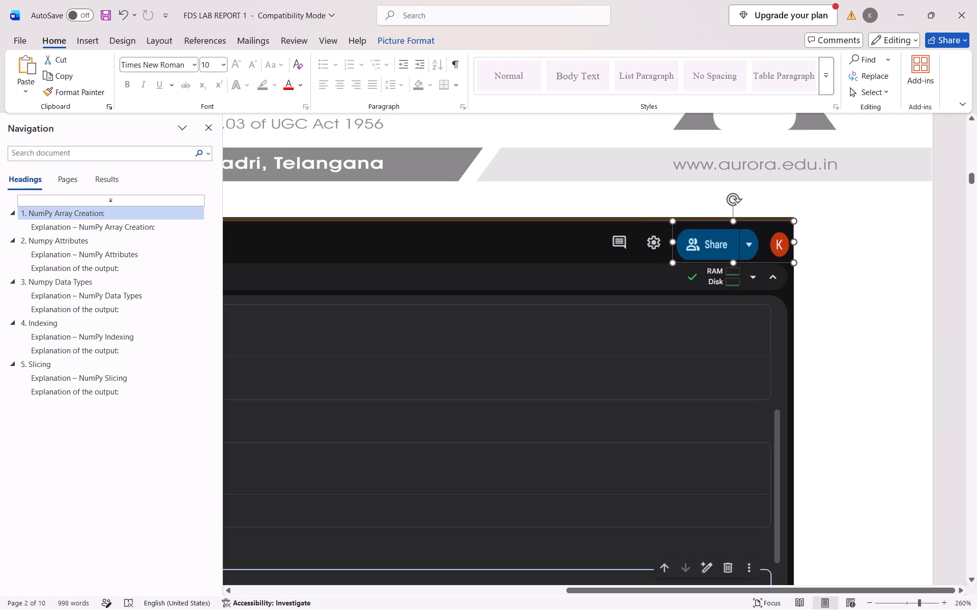
pyautogui.moveTo(734, 260); pyautogui.dragTo(735, 246)
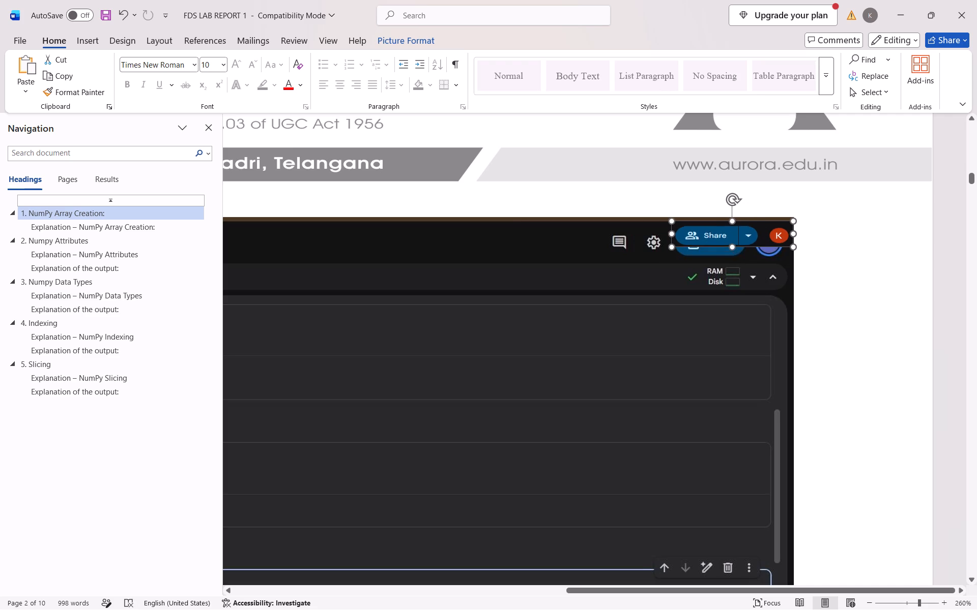
pyautogui.moveTo(735, 246); pyautogui.dragTo(728, 259)
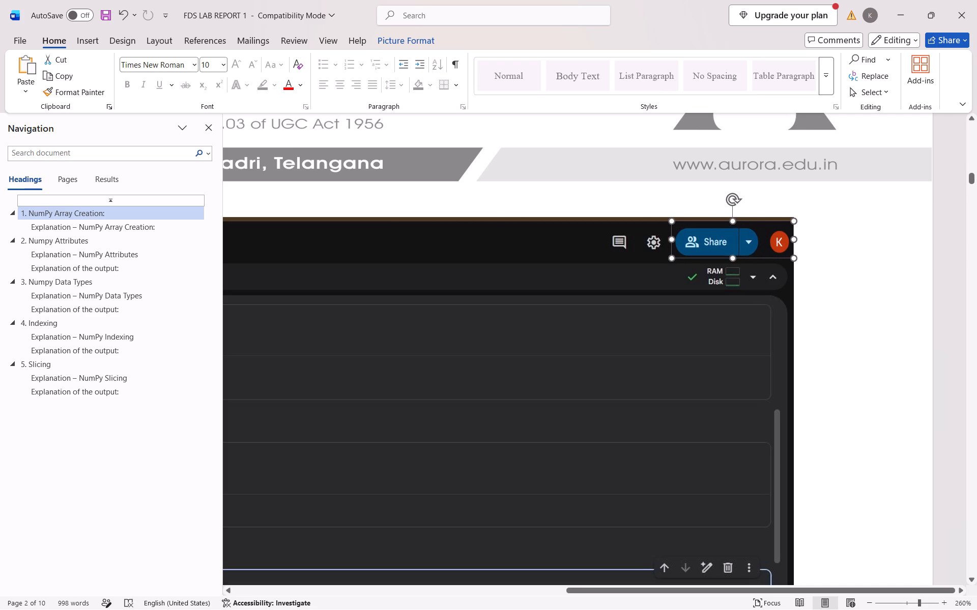
pyautogui.moveTo(728, 259); pyautogui.dragTo(729, 256)
pyautogui.moveTo(732, 238); pyautogui.dragTo(732, 241)
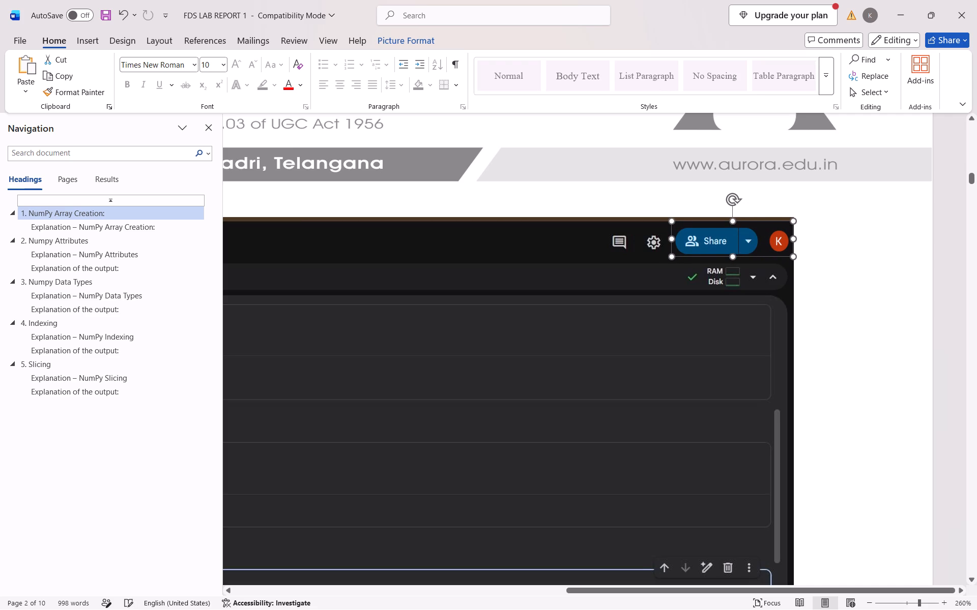
pyautogui.moveTo(732, 241); pyautogui.dragTo(729, 237)
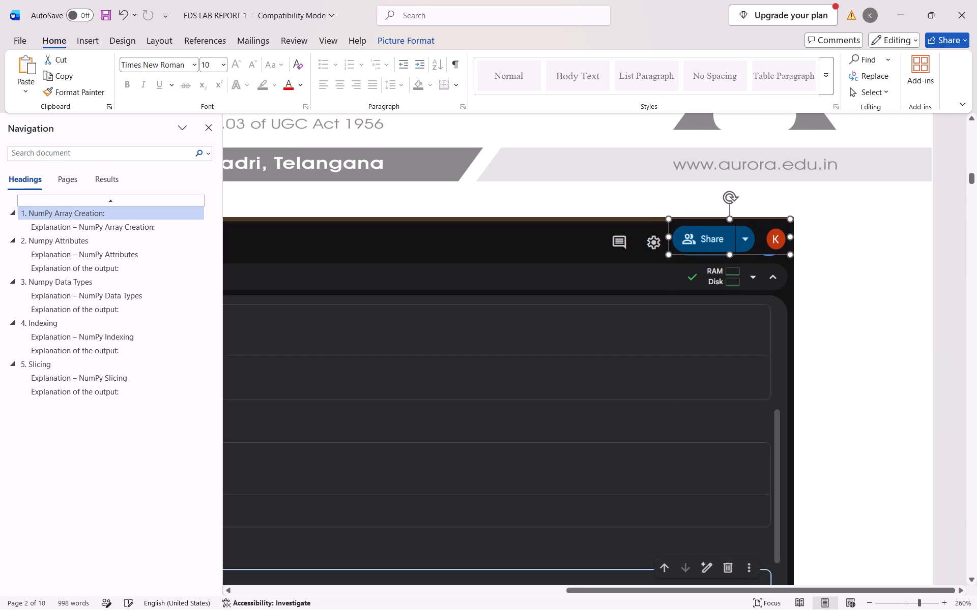
pyautogui.moveTo(729, 237); pyautogui.dragTo(726, 240)
pyautogui.click(874, 263)
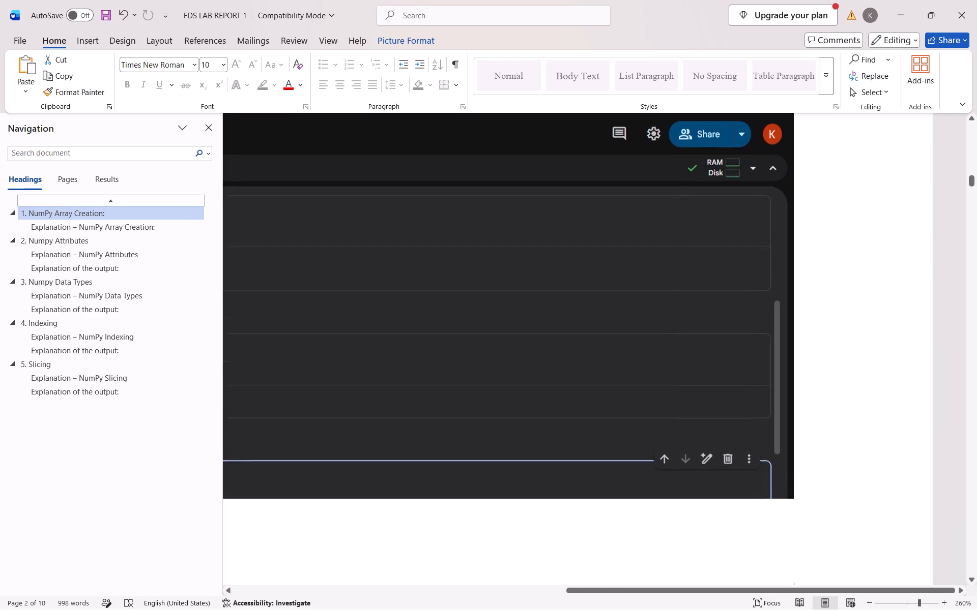
# Review the covered screenshot on page 2 and the uncovered Colab screenshot under 2. Numpy Attributes.
pyautogui.scroll(3, 829, 270)
pyautogui.scroll(-7, 825, 273)
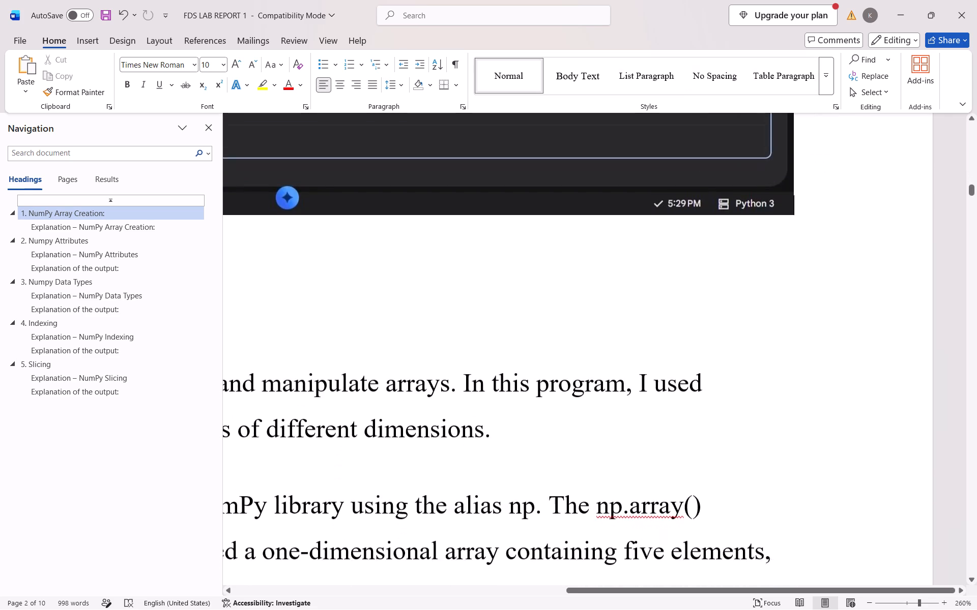
pyautogui.keyDown('ctrl'); pyautogui.scroll(-12, 773, 286); pyautogui.keyUp('ctrl')
pyautogui.scroll(7, 772, 286)
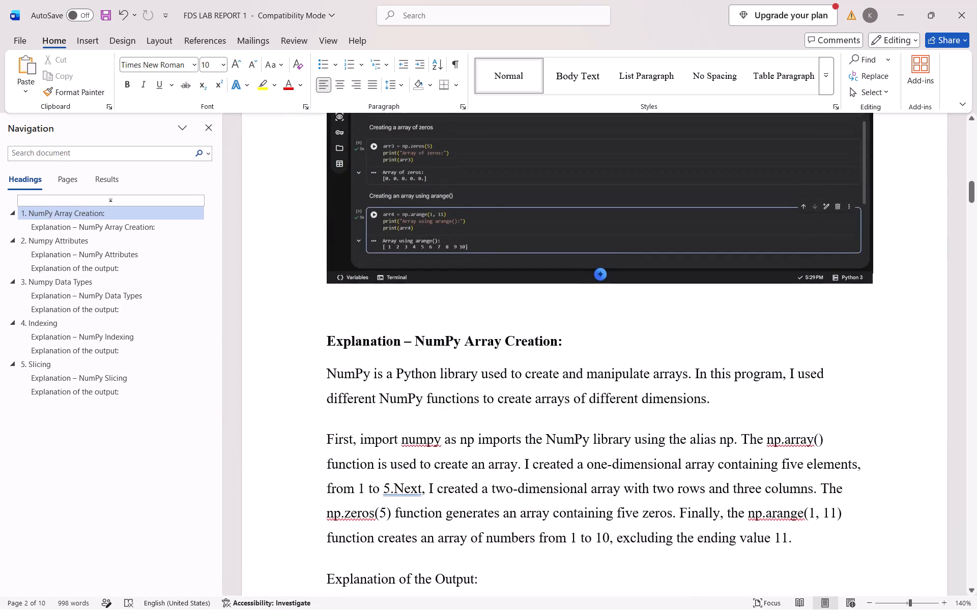
pyautogui.scroll(6, 771, 286)
pyautogui.scroll(-15, 771, 286)
pyautogui.scroll(-6, 771, 286)
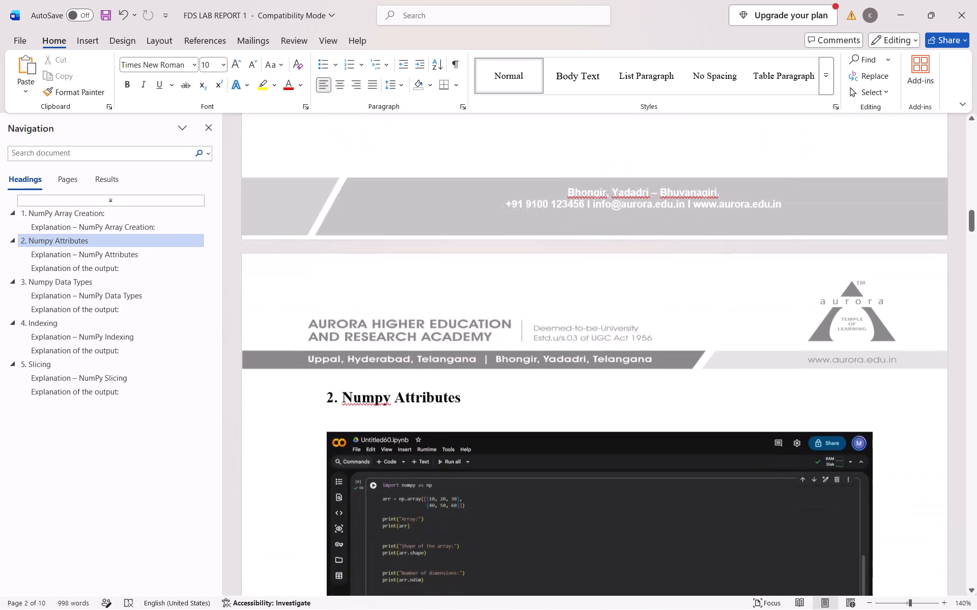
pyautogui.scroll(-1, 771, 286)
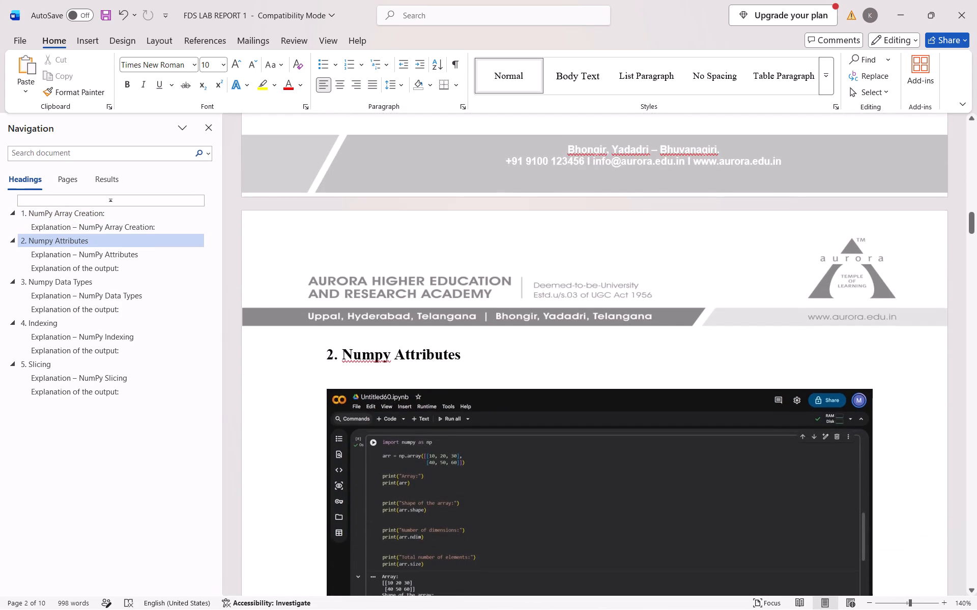
pyautogui.scroll(16, 771, 286)
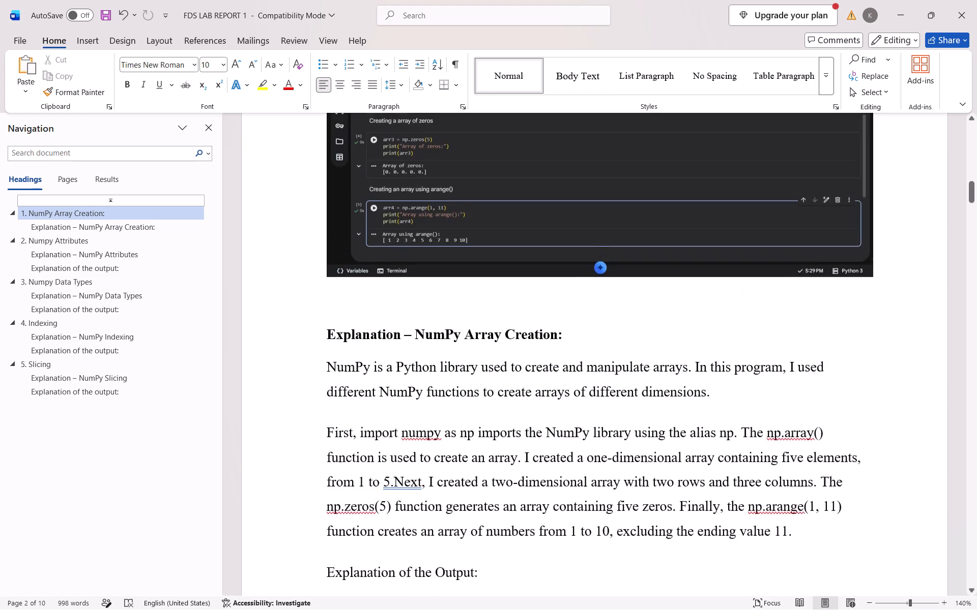
pyautogui.scroll(4, 771, 287)
# Paste the Share-and-avatar snip at the Colab screenshot under 2. Numpy Attributes and reduce its size by about a third.
pyautogui.scroll(-14, 771, 287)
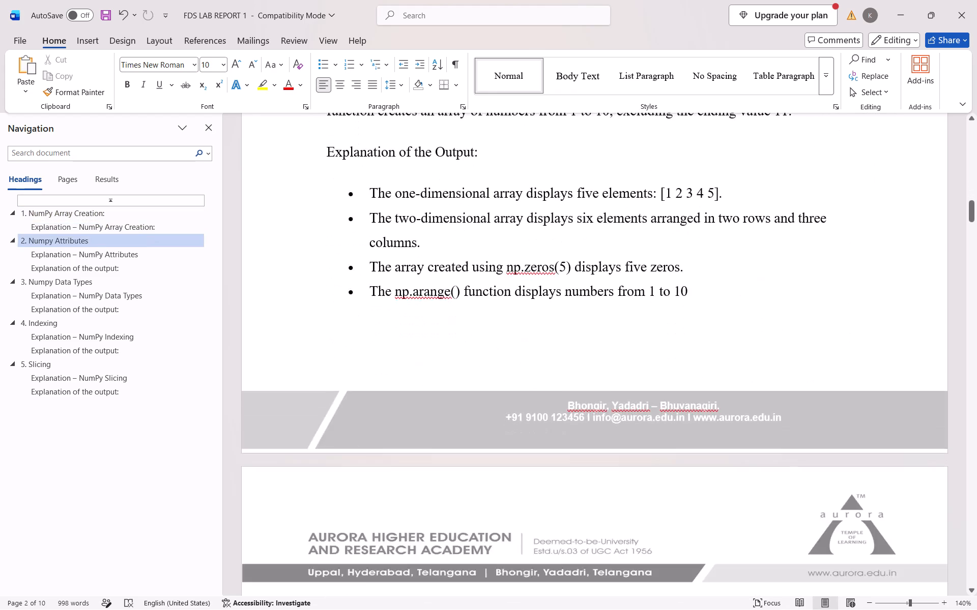
pyautogui.scroll(-10, 771, 287)
pyautogui.click(699, 292)
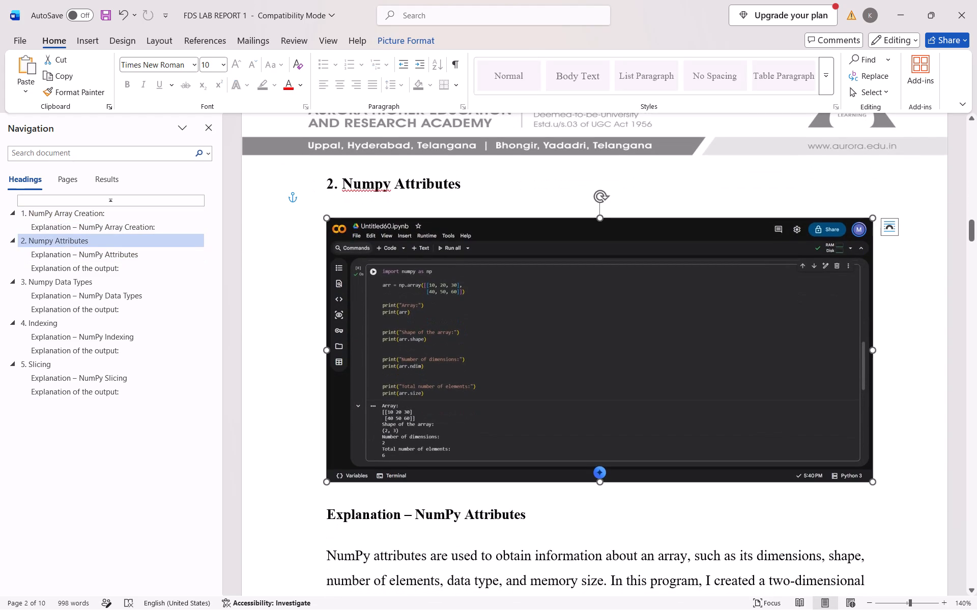
pyautogui.hotkey('ctrl', 'v')
pyautogui.click(486, 517)
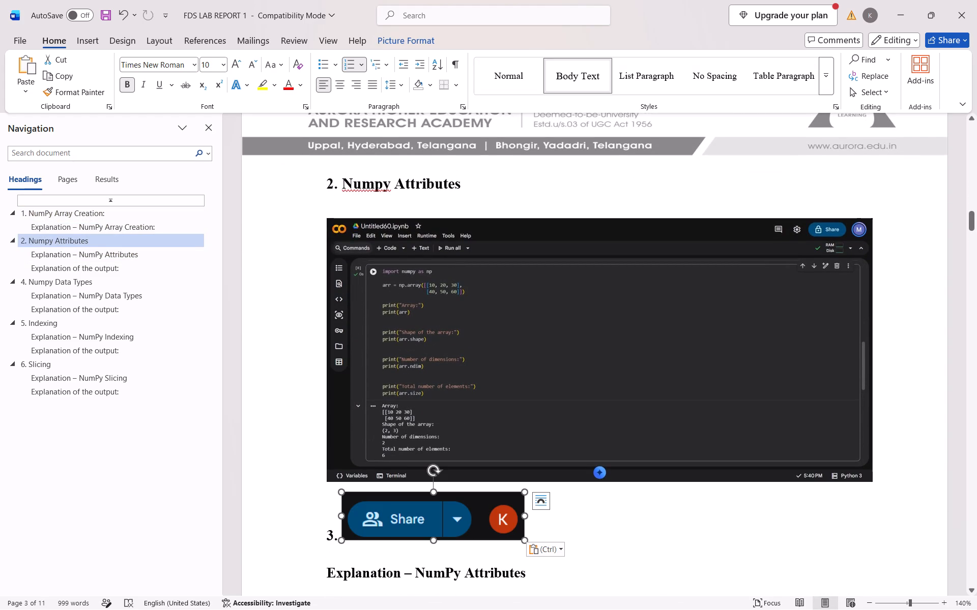
pyautogui.moveTo(524, 539); pyautogui.dragTo(469, 508)
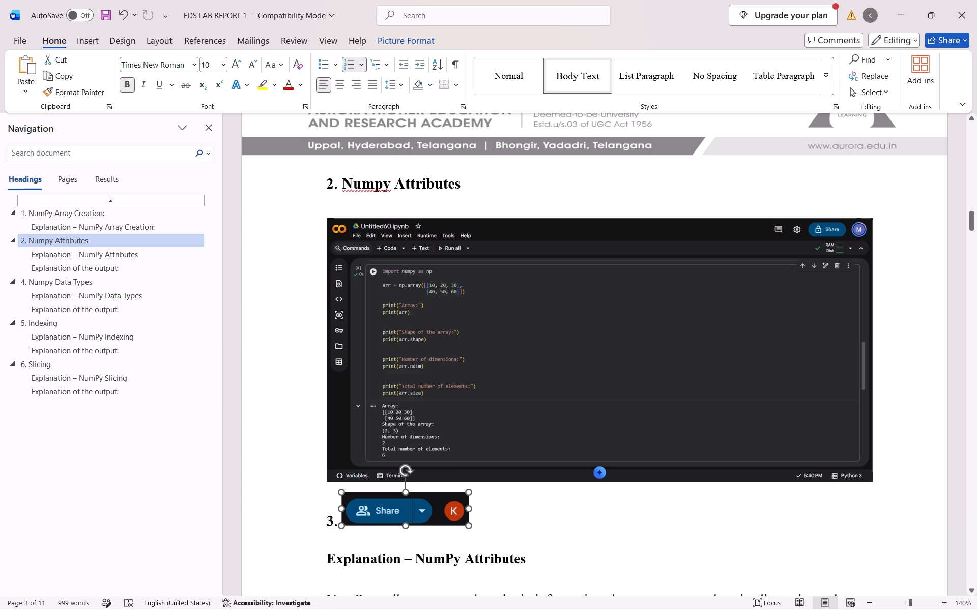
pyautogui.moveTo(469, 508); pyautogui.dragTo(463, 502)
# Set the newly pasted snip's text wrapping to In Front of Text.
pyautogui.click(480, 495)
pyautogui.click(568, 527)
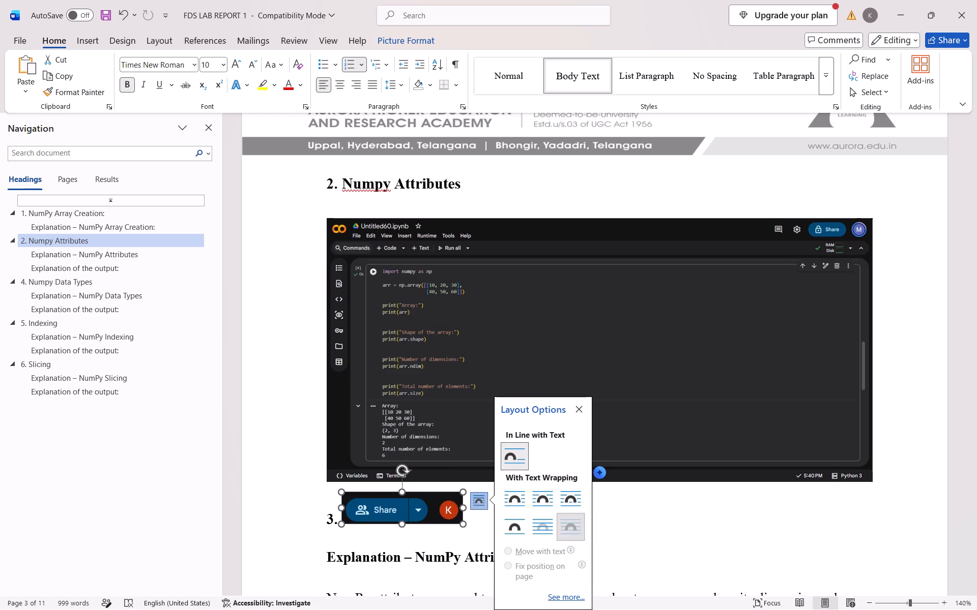
# Move the snip over the Share button and avatar in the Numpy Attributes screenshot, starting just beside the settings gear.
pyautogui.moveTo(404, 516); pyautogui.dragTo(822, 245)
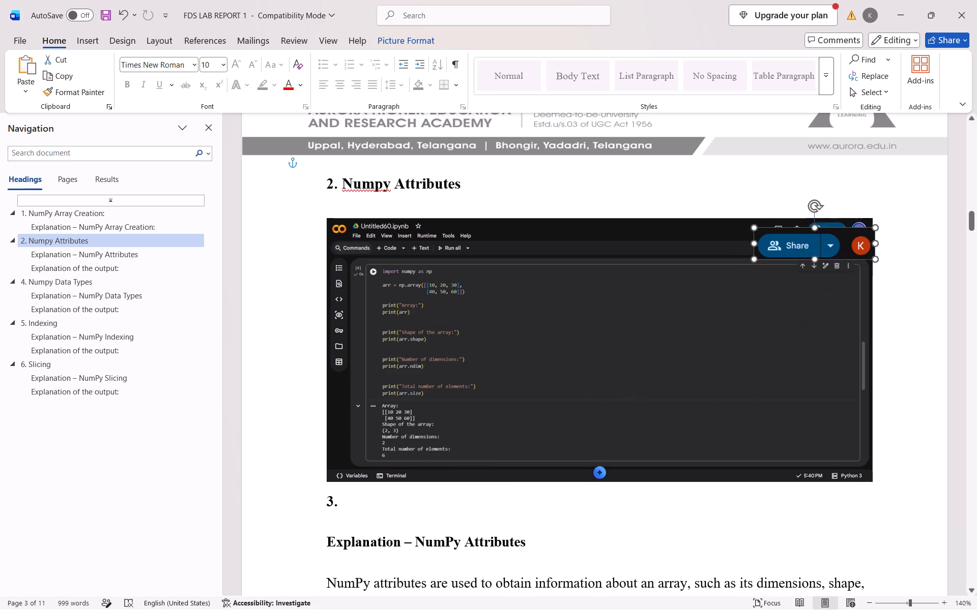
pyautogui.moveTo(822, 245); pyautogui.dragTo(854, 243)
pyautogui.keyDown('ctrl'); pyautogui.scroll(10, 833, 260); pyautogui.keyUp('ctrl')
pyautogui.moveTo(774, 593); pyautogui.dragTo(976, 589)
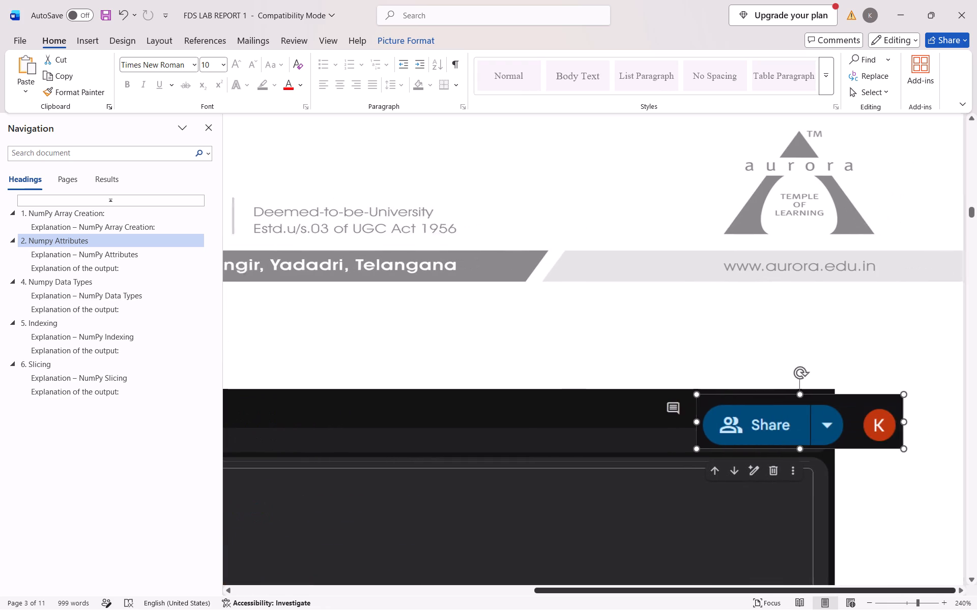
pyautogui.moveTo(976, 589); pyautogui.dragTo(974, 562)
pyautogui.moveTo(759, 426); pyautogui.dragTo(781, 418)
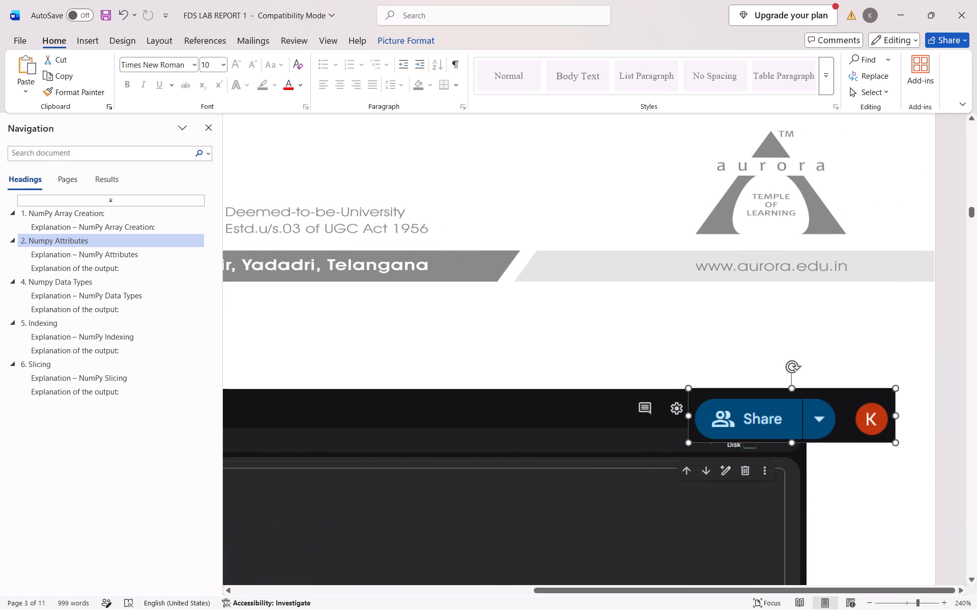
pyautogui.moveTo(781, 418); pyautogui.dragTo(779, 414)
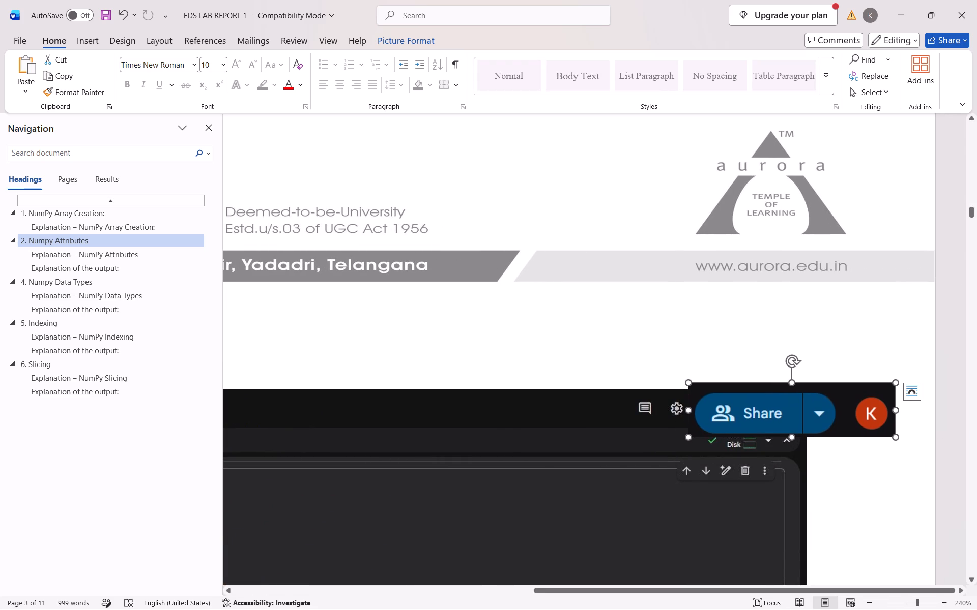
# Shrink the snip's width and height to fit the Numpy Attributes screenshot's header bar and nudge it over the original Share button and avatar.
pyautogui.moveTo(896, 436); pyautogui.dragTo(764, 424)
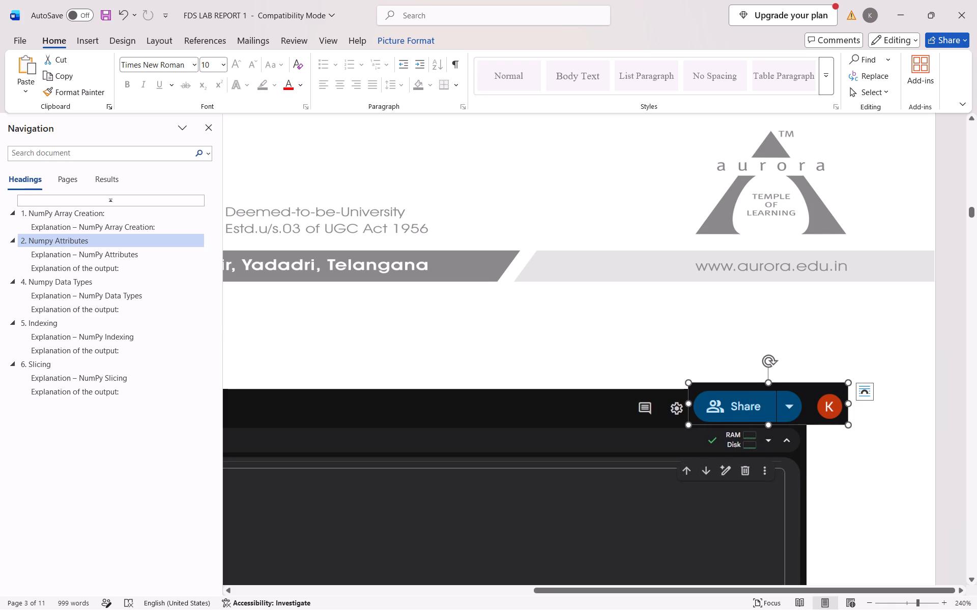
pyautogui.moveTo(849, 405); pyautogui.dragTo(802, 414)
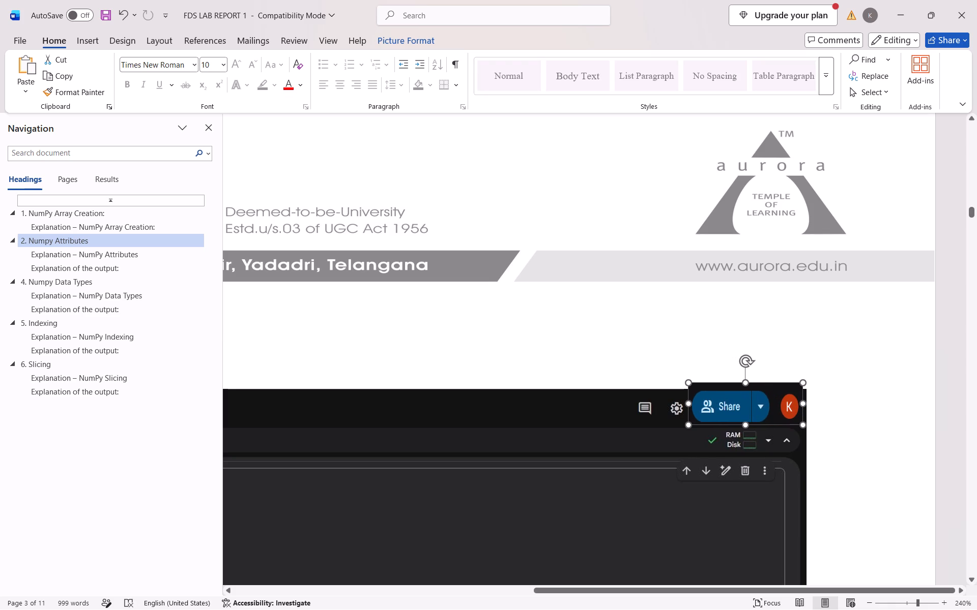
pyautogui.moveTo(802, 414); pyautogui.dragTo(798, 412)
pyautogui.moveTo(746, 382); pyautogui.dragTo(751, 391)
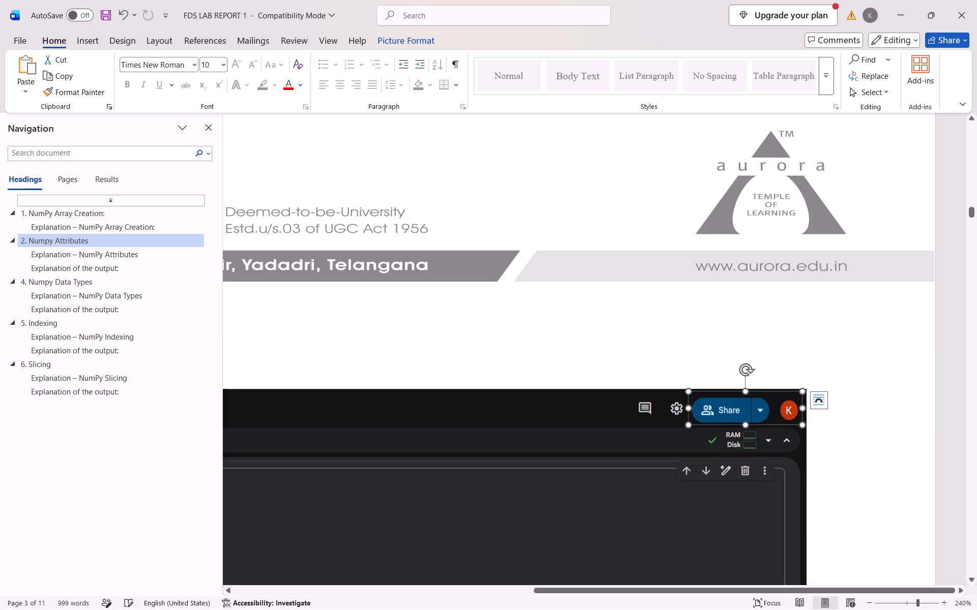
pyautogui.click(694, 413)
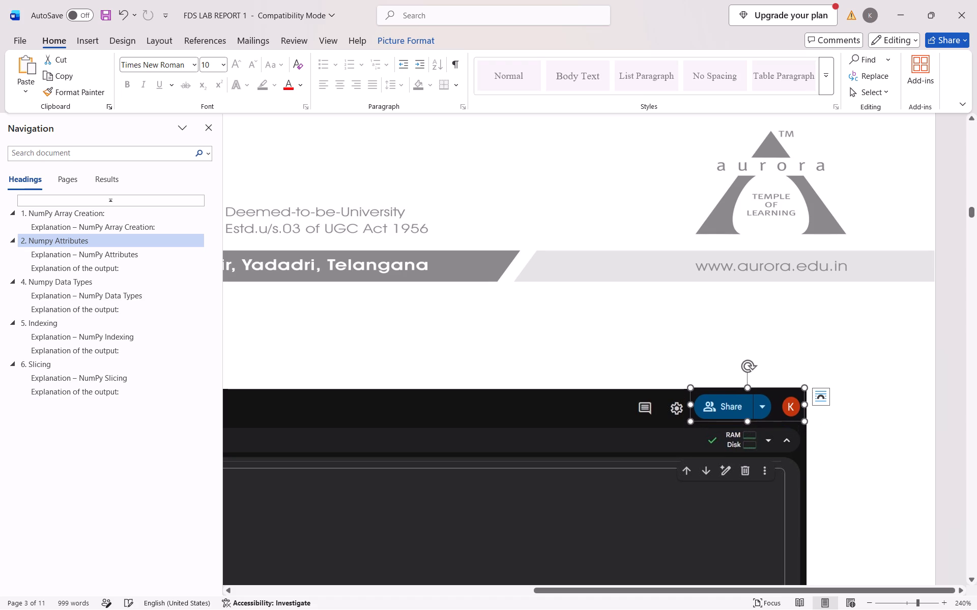
# Nudge the snip slightly down so it fits inside the Numpy Attributes screenshot's header bar and covers the original Share button and avatar.
pyautogui.moveTo(729, 402); pyautogui.dragTo(728, 410)
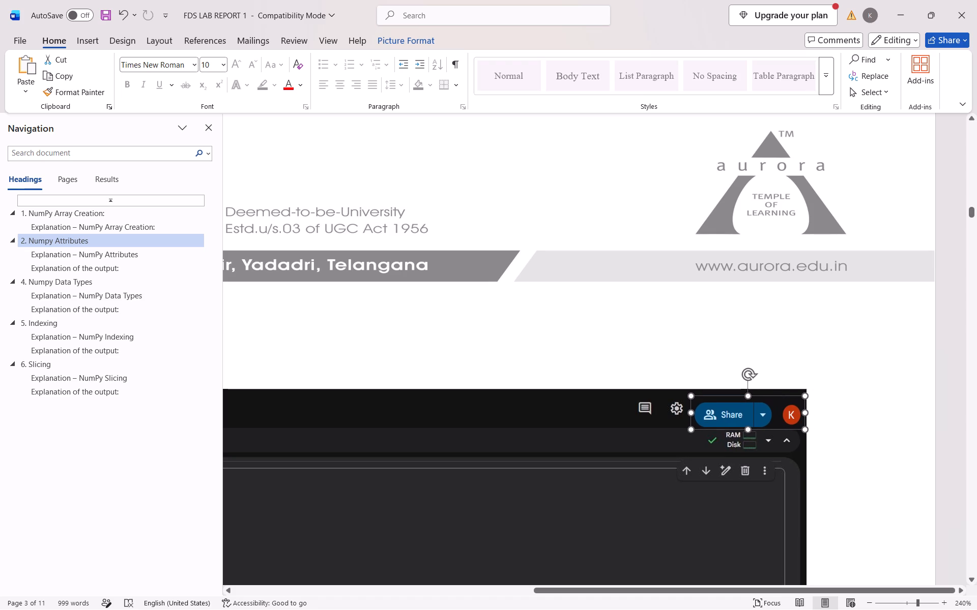
pyautogui.moveTo(728, 410); pyautogui.dragTo(727, 410)
pyautogui.click(727, 355)
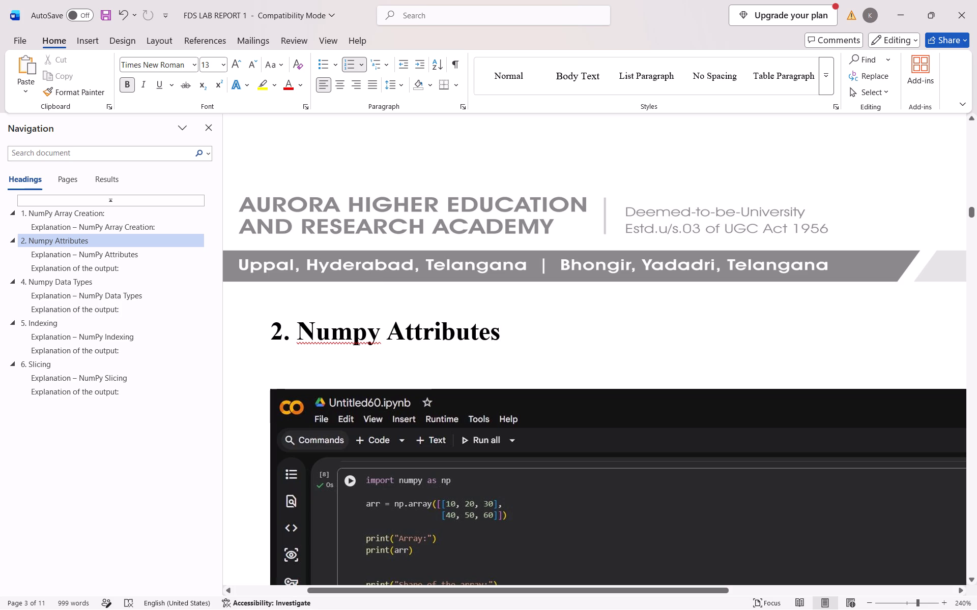
pyautogui.moveTo(709, 592); pyautogui.dragTo(976, 543)
pyautogui.click(782, 416)
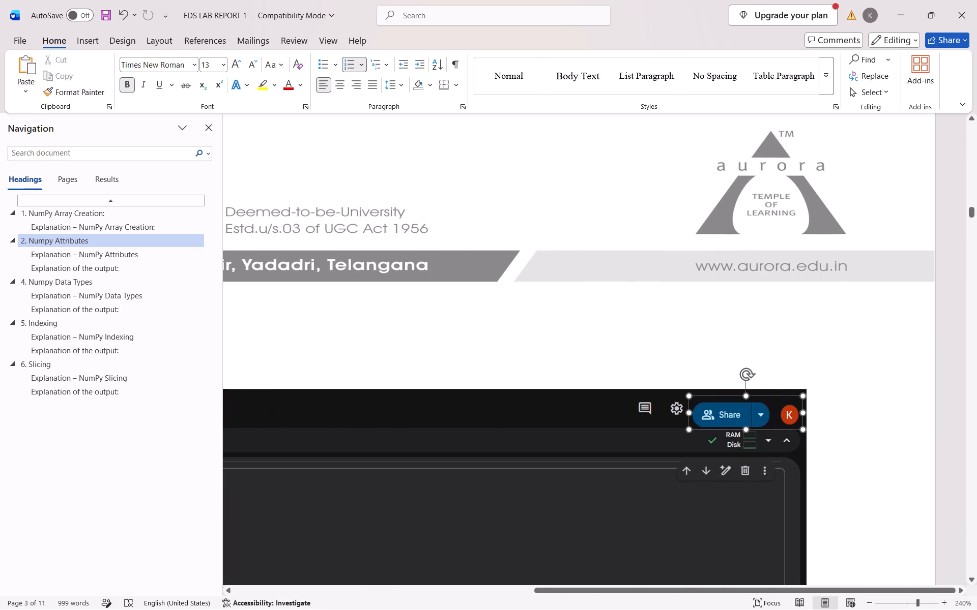
pyautogui.click(773, 416)
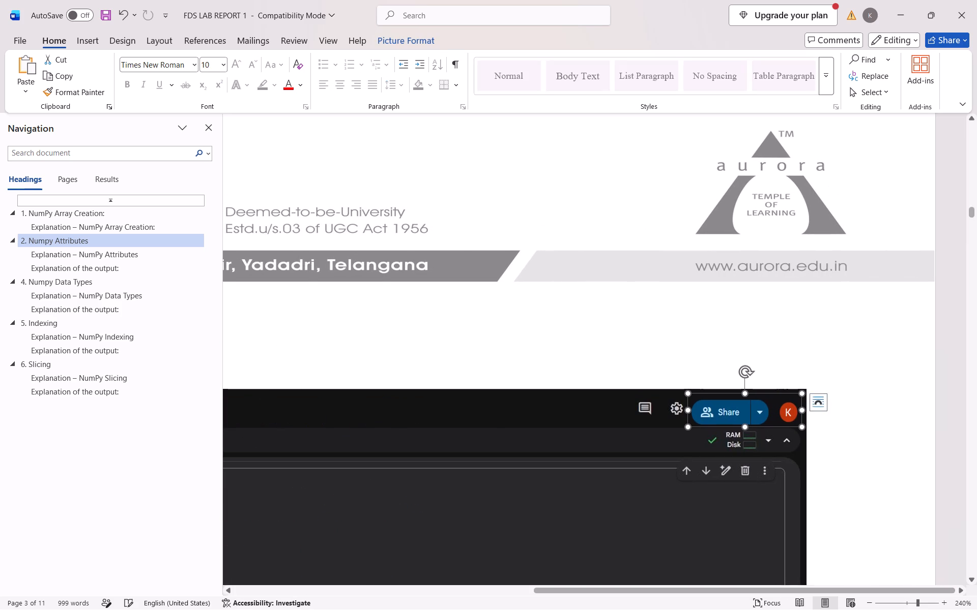
pyautogui.click(874, 372)
pyautogui.moveTo(718, 591); pyautogui.dragTo(976, 566)
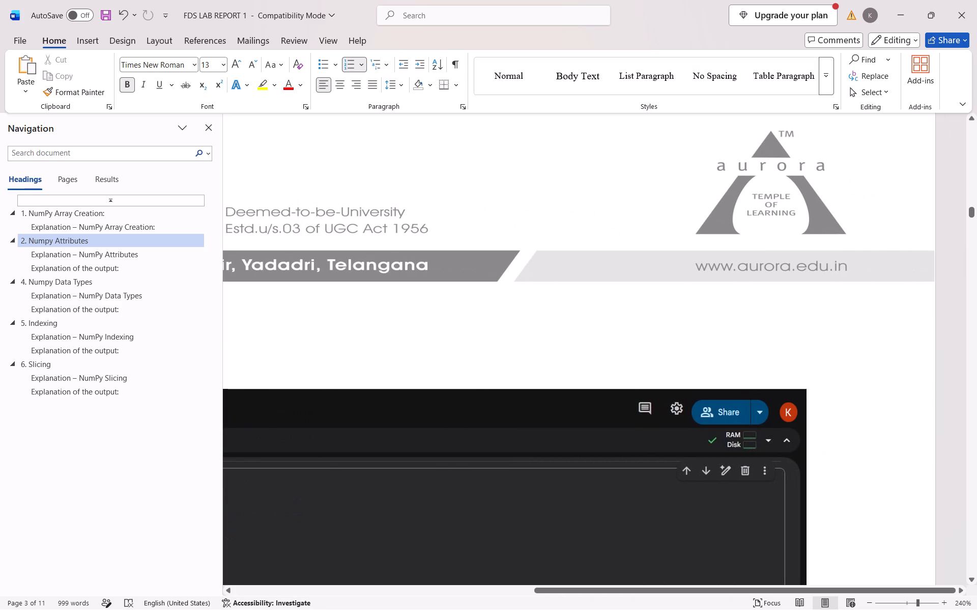
# Paste another copy of the Share-and-avatar snip below the Colab screenshot under 4. Numpy Data Types.
pyautogui.keyDown('ctrl'); pyautogui.scroll(6, 724, 455); pyautogui.keyUp('ctrl')
pyautogui.keyDown('ctrl'); pyautogui.scroll(-15, 721, 456); pyautogui.keyUp('ctrl')
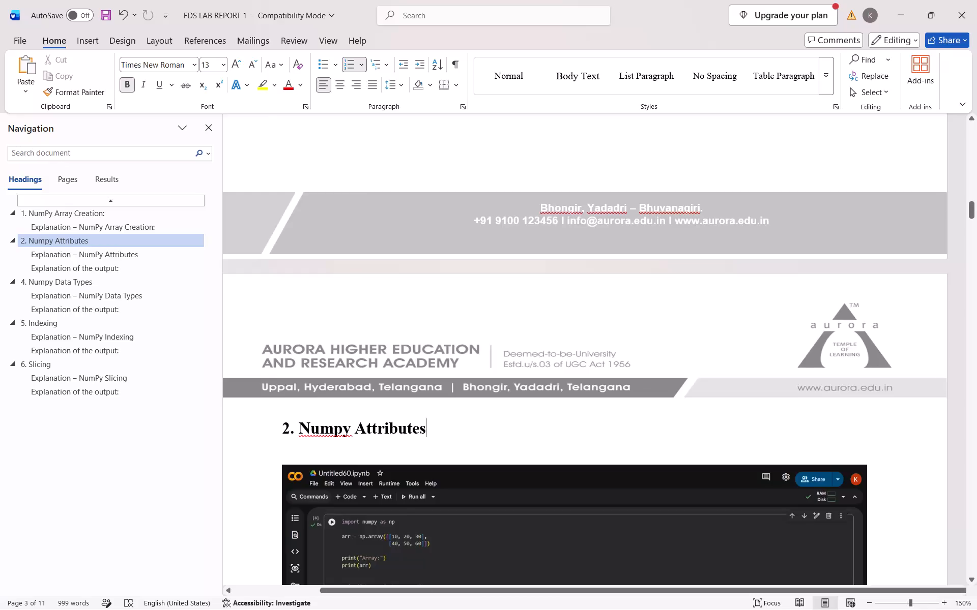
pyautogui.keyDown('ctrl'); pyautogui.scroll(-3, 717, 458); pyautogui.keyUp('ctrl')
pyautogui.scroll(13, 717, 458)
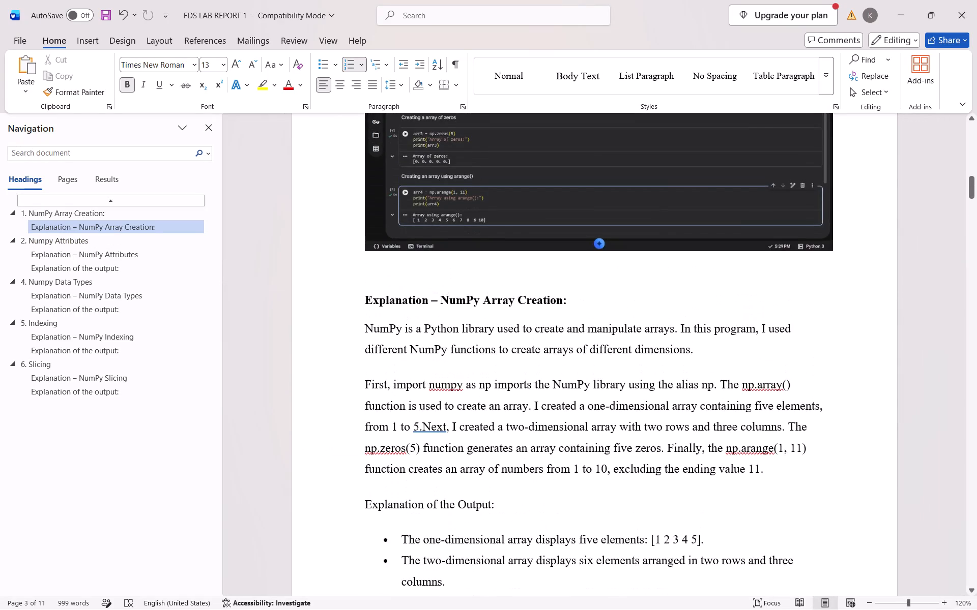
pyautogui.scroll(3, 717, 458)
pyautogui.scroll(-16, 716, 472)
pyautogui.scroll(-4, 601, 443)
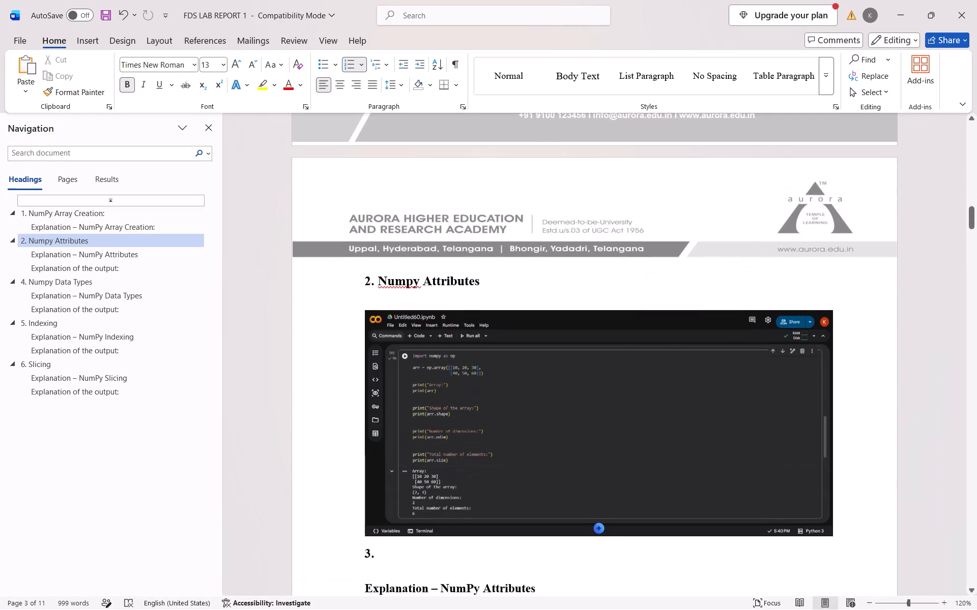
pyautogui.scroll(-19, 604, 449)
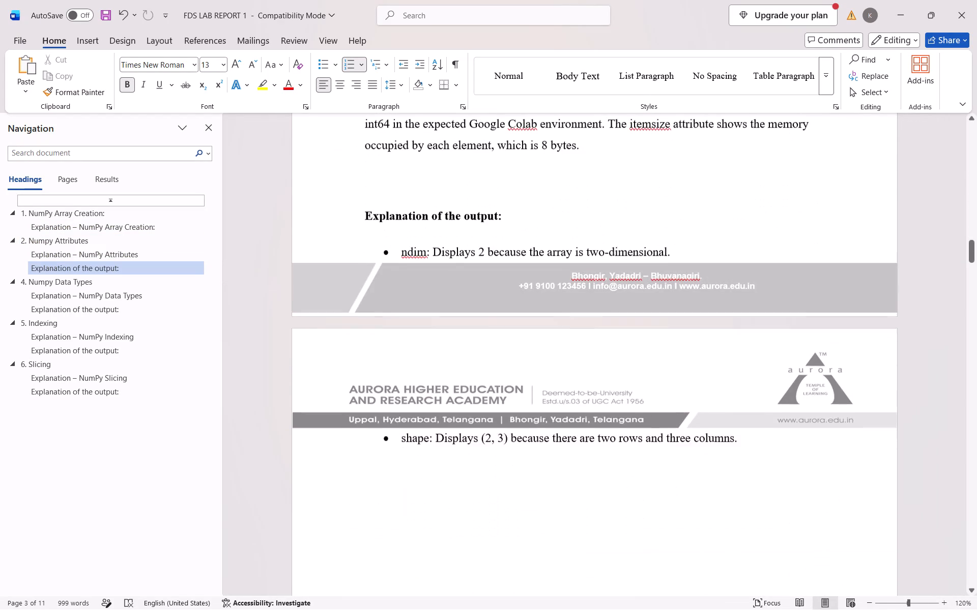
pyautogui.scroll(-16, 591, 431)
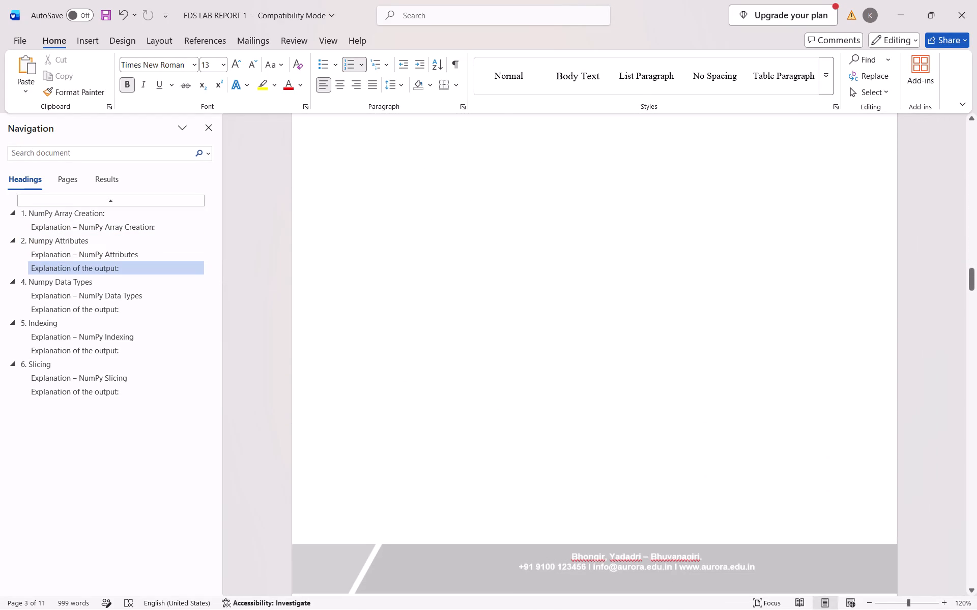
pyautogui.scroll(-18, 595, 438)
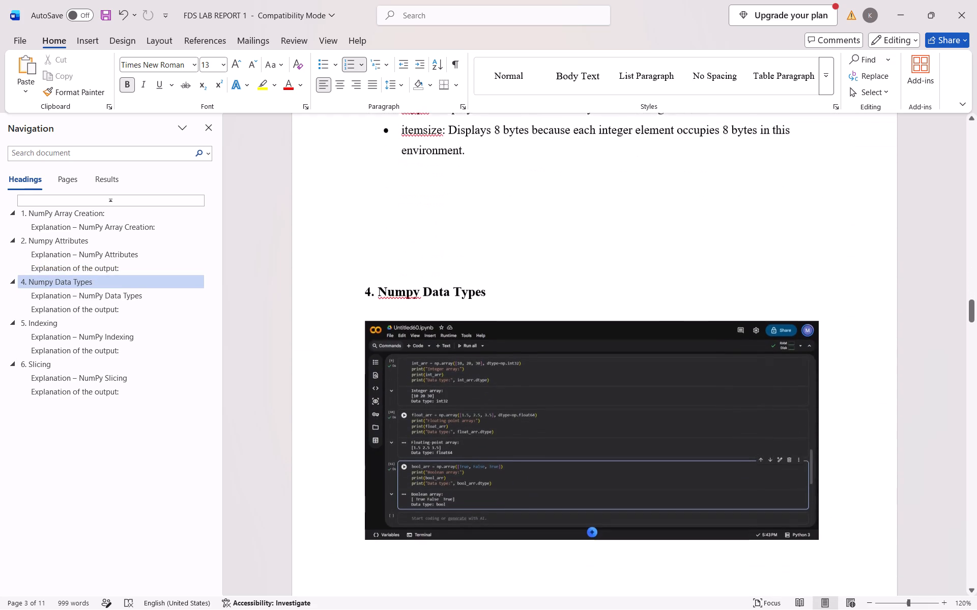
pyautogui.click(475, 413)
pyautogui.hotkey('ctrl', 'v')
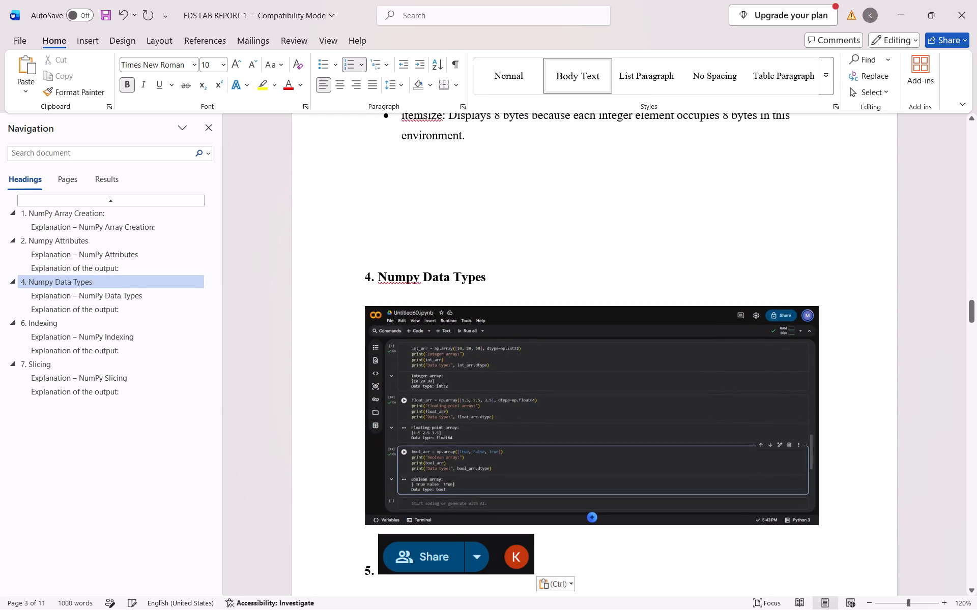
# Set the pasted snip's text wrapping to In Front of Text.
pyautogui.click(422, 560)
pyautogui.click(554, 544)
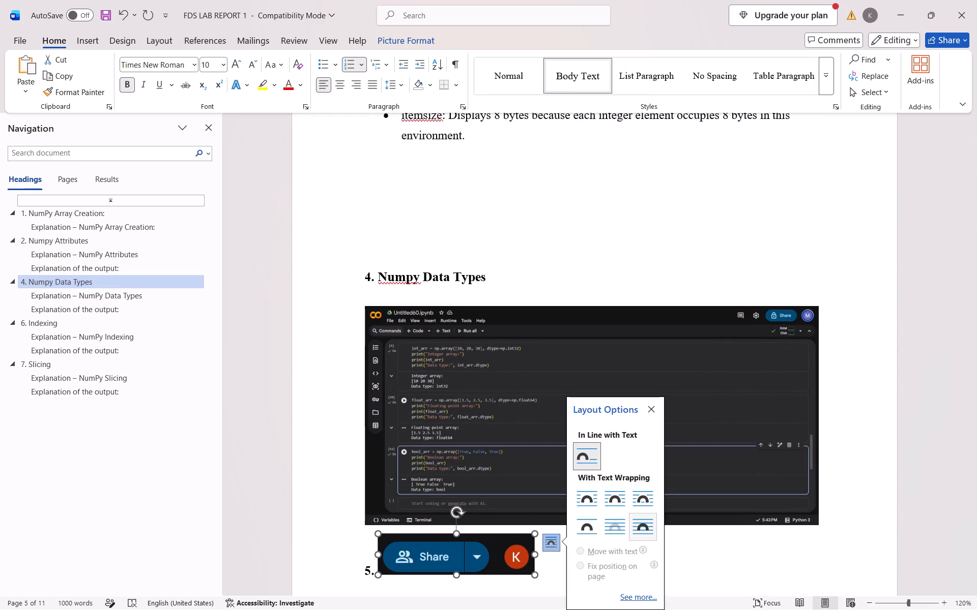
pyautogui.click(647, 526)
# Move the snip up onto the Share button and avatar in the Numpy Data Types screenshot's header.
pyautogui.moveTo(451, 569); pyautogui.dragTo(765, 390)
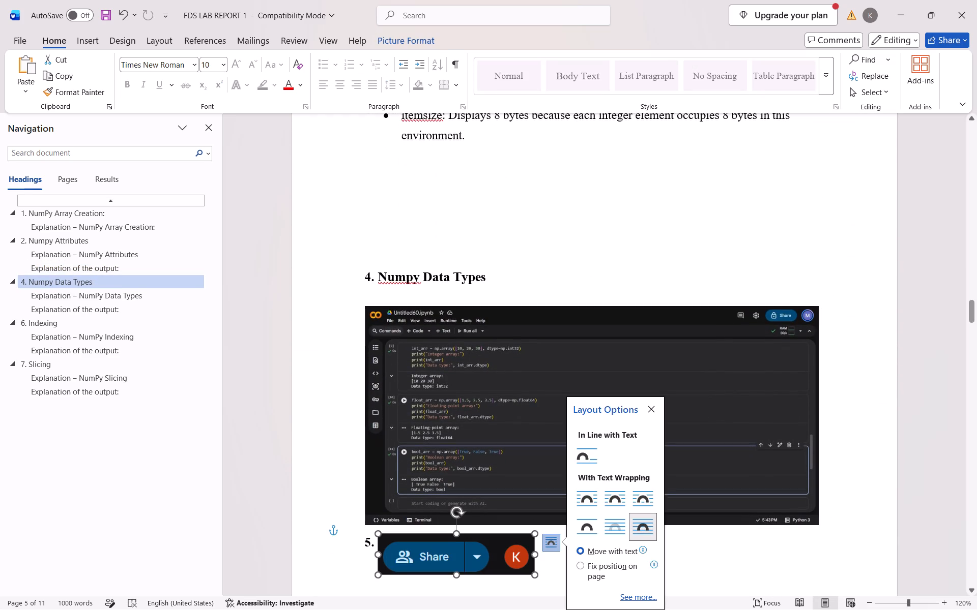
pyautogui.moveTo(765, 390); pyautogui.dragTo(741, 400)
pyautogui.click(441, 555)
pyautogui.moveTo(443, 556); pyautogui.dragTo(519, 526)
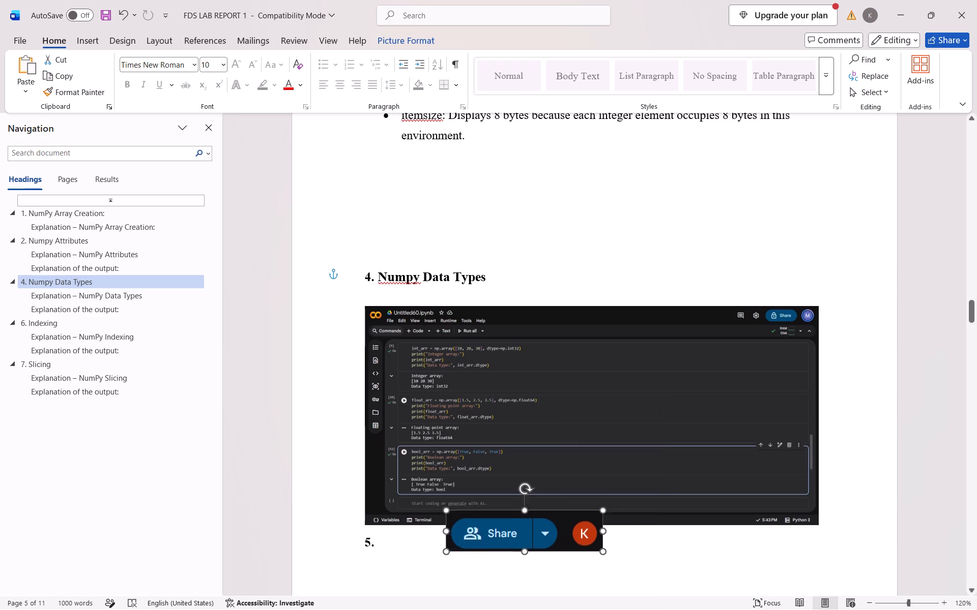
pyautogui.moveTo(519, 526); pyautogui.dragTo(778, 309)
pyautogui.keyDown('ctrl'); pyautogui.scroll(14, 762, 375); pyautogui.keyUp('ctrl')
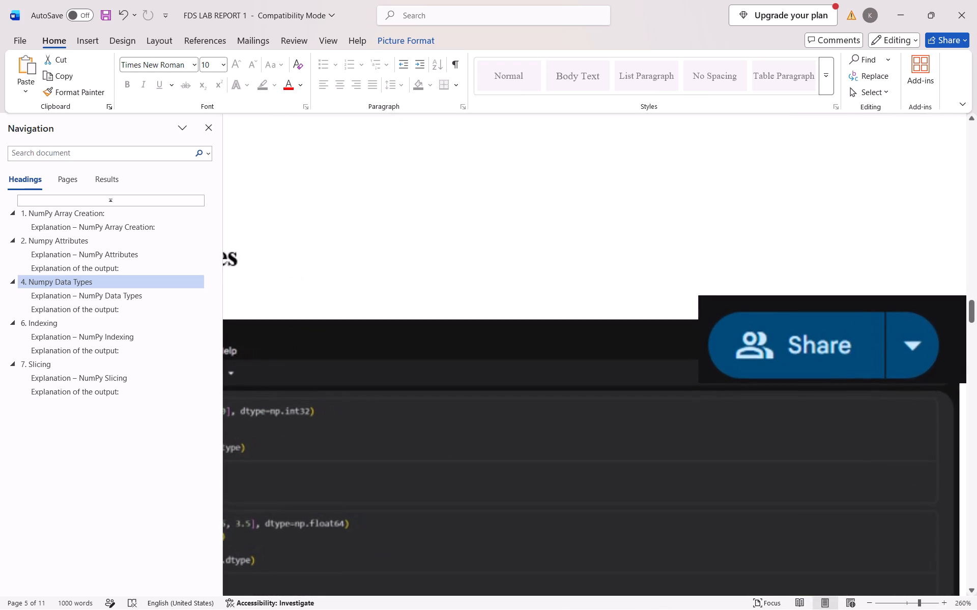
pyautogui.moveTo(819, 592); pyautogui.dragTo(976, 531)
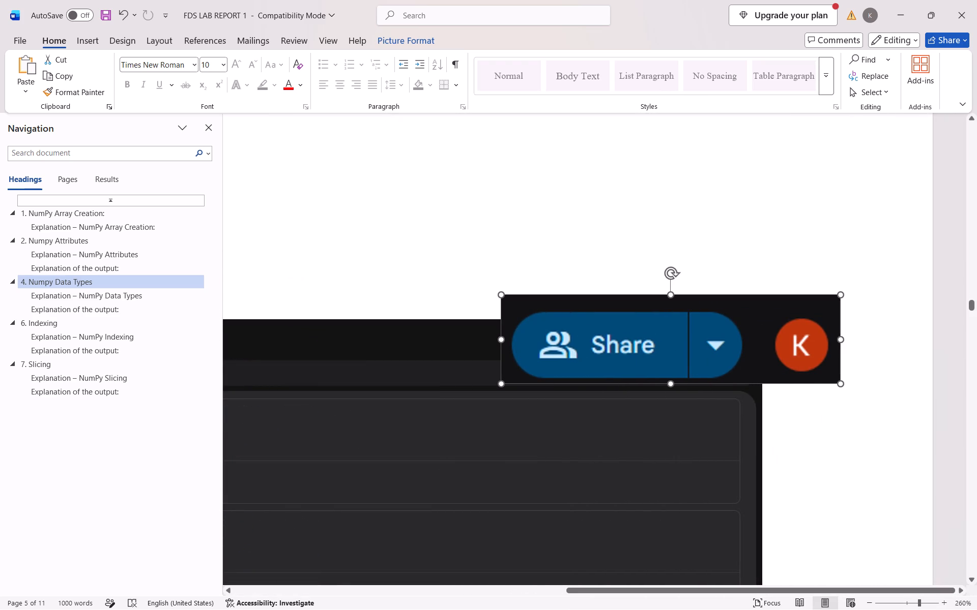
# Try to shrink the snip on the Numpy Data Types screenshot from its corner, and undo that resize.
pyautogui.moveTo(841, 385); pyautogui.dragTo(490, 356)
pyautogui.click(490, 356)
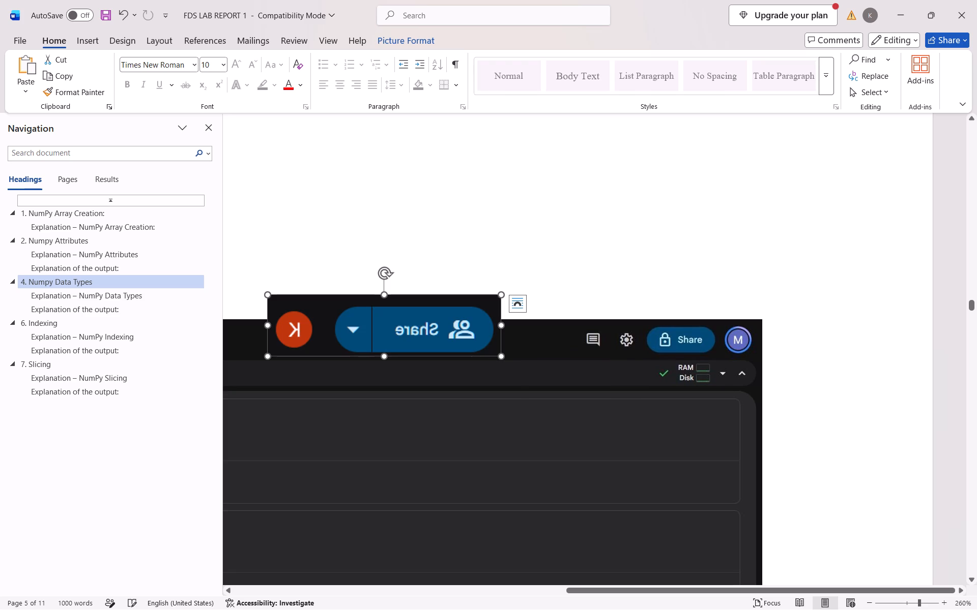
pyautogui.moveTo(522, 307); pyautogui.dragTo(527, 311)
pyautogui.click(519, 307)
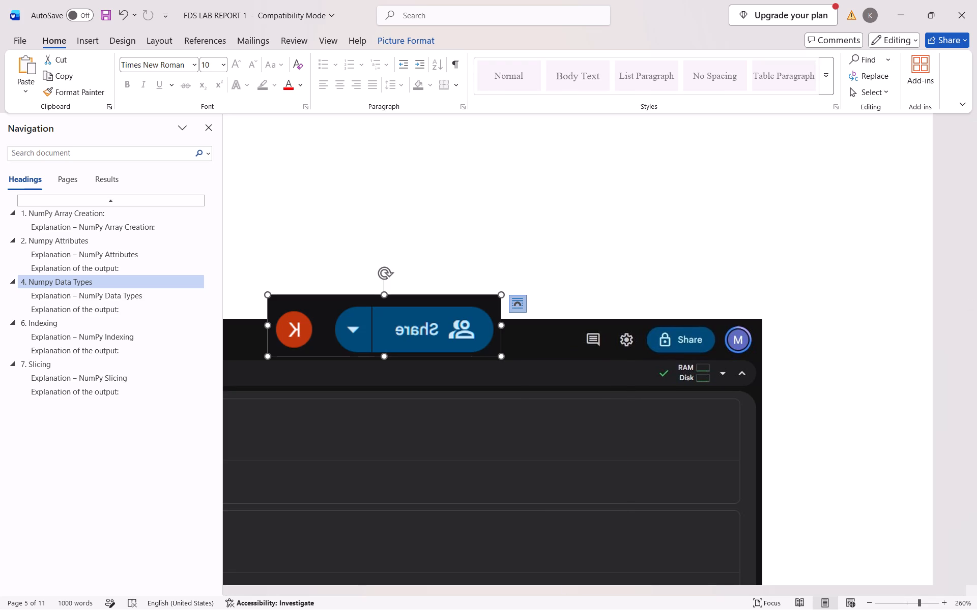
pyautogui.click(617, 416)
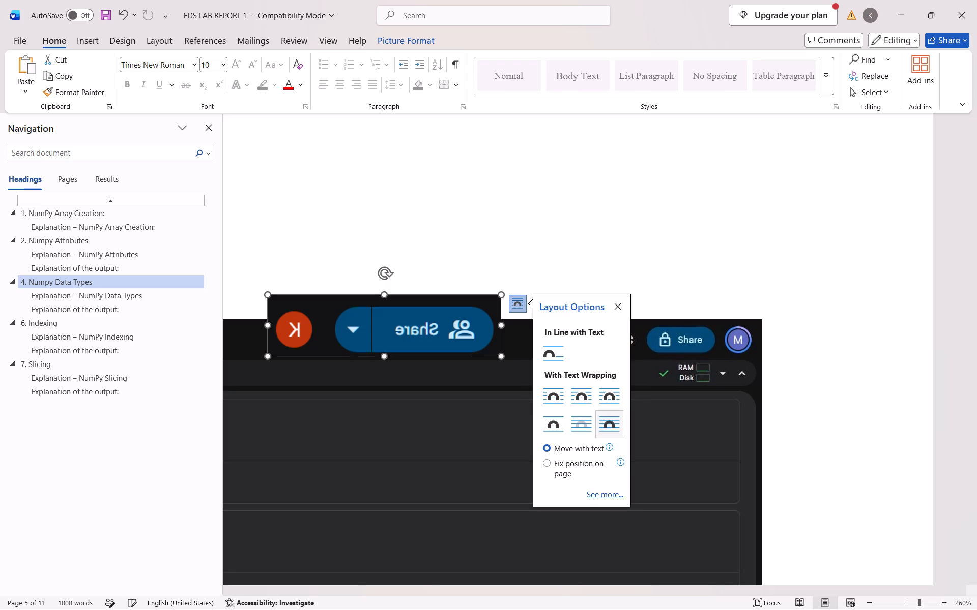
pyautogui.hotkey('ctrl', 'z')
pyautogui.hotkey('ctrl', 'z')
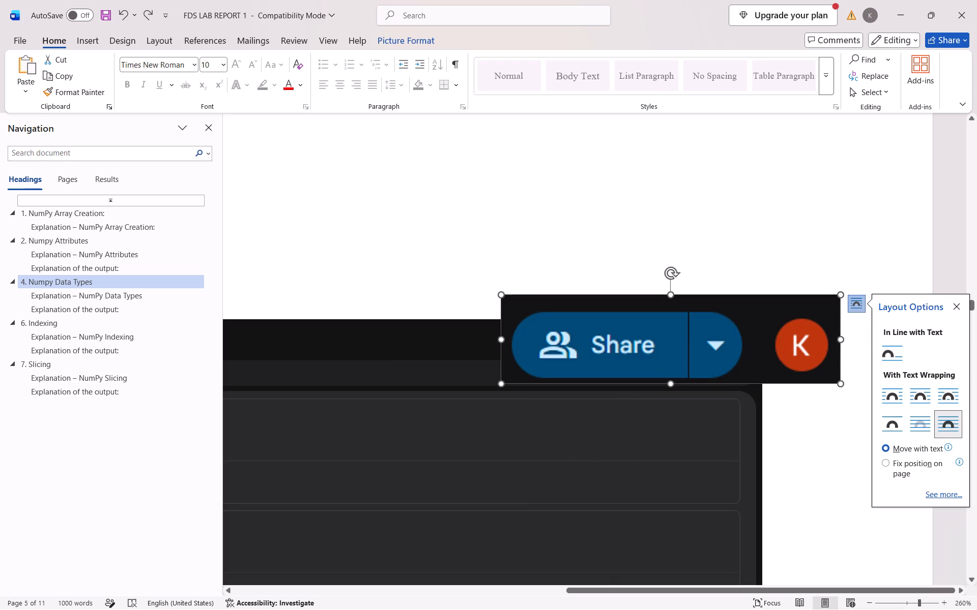
# Shrink the snip proportionally to about a third of its width and place it over the Numpy Data Types screenshot's Share button and avatar.
pyautogui.moveTo(840, 381); pyautogui.dragTo(762, 352)
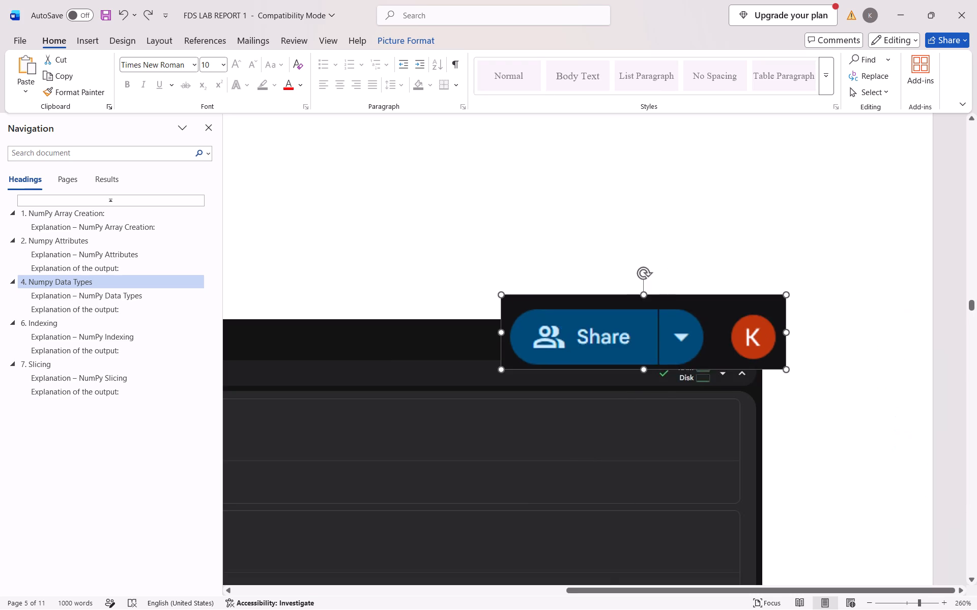
pyautogui.moveTo(762, 352); pyautogui.dragTo(579, 324)
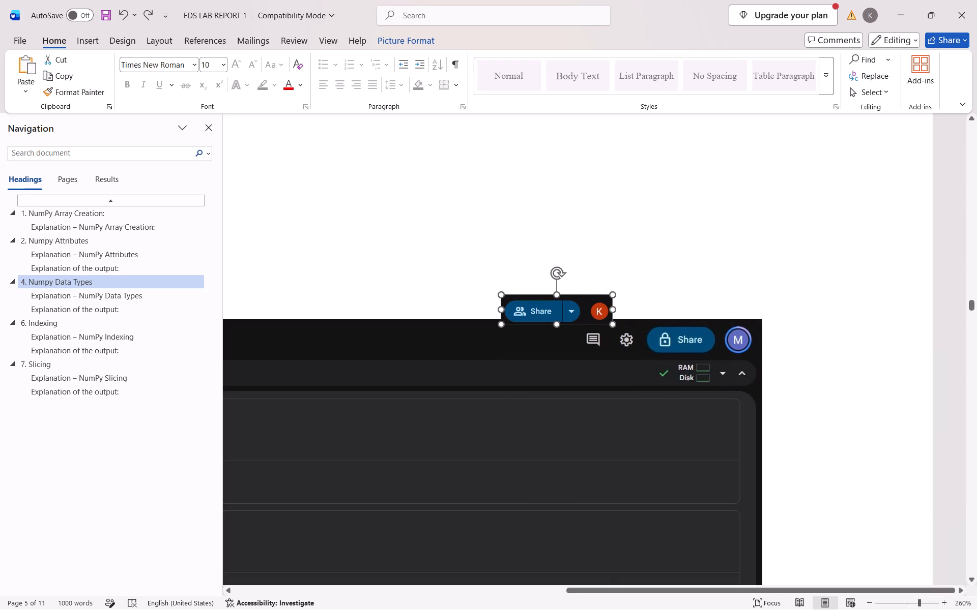
pyautogui.moveTo(579, 324); pyautogui.dragTo(586, 324)
pyautogui.moveTo(530, 316); pyautogui.dragTo(675, 348)
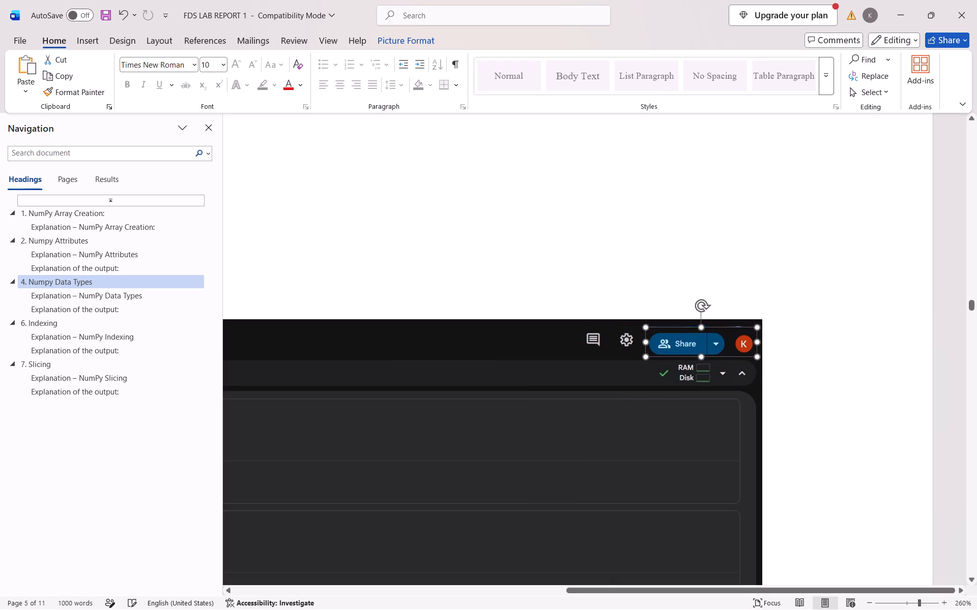
pyautogui.moveTo(675, 348); pyautogui.dragTo(671, 343)
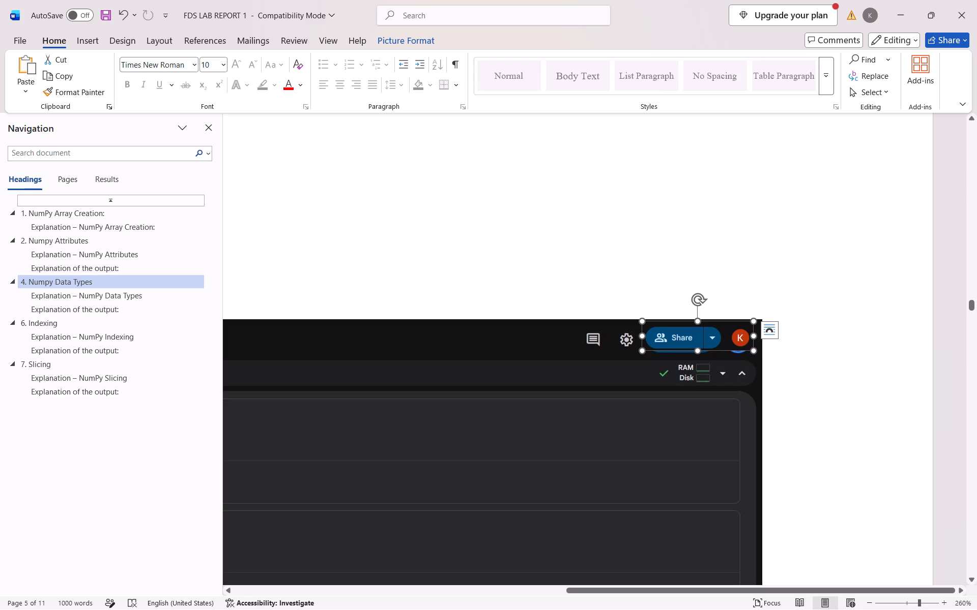
# Stretch the snip slightly in height and width to fill the Numpy Data Types header bar and hide the original avatar completely.
pyautogui.moveTo(696, 350); pyautogui.dragTo(697, 360)
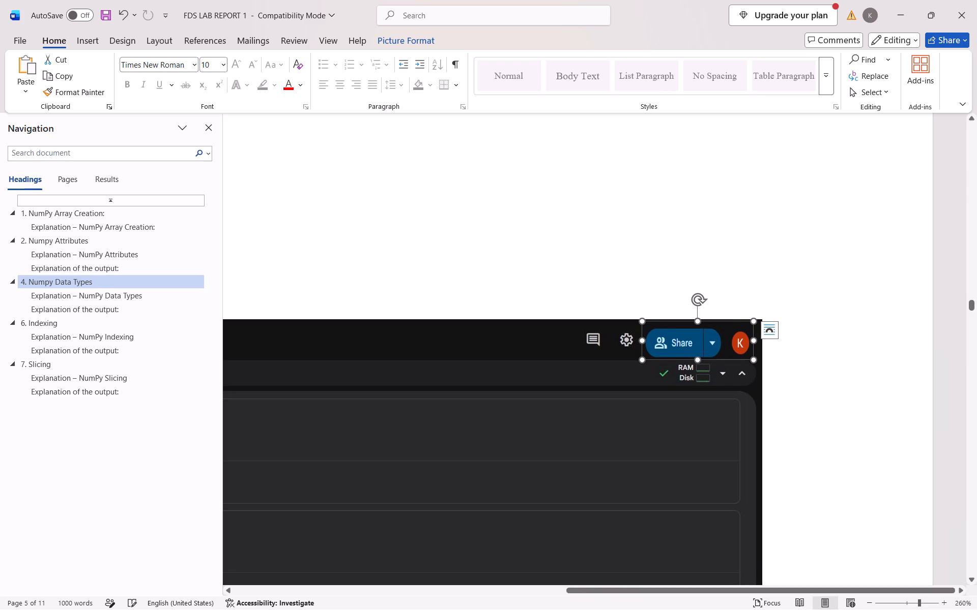
pyautogui.moveTo(756, 342); pyautogui.dragTo(758, 348)
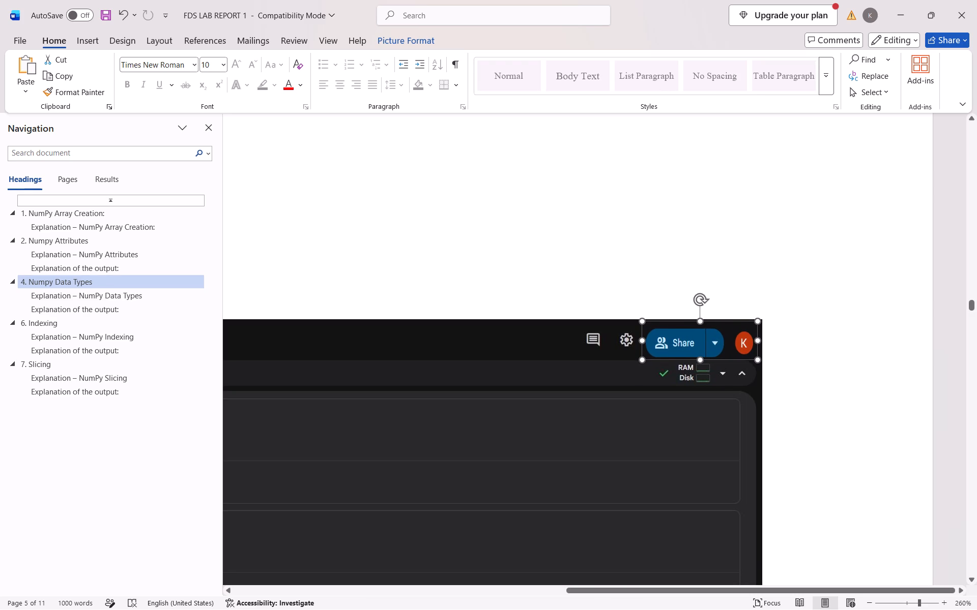
pyautogui.moveTo(758, 348); pyautogui.dragTo(760, 348)
pyautogui.click(796, 342)
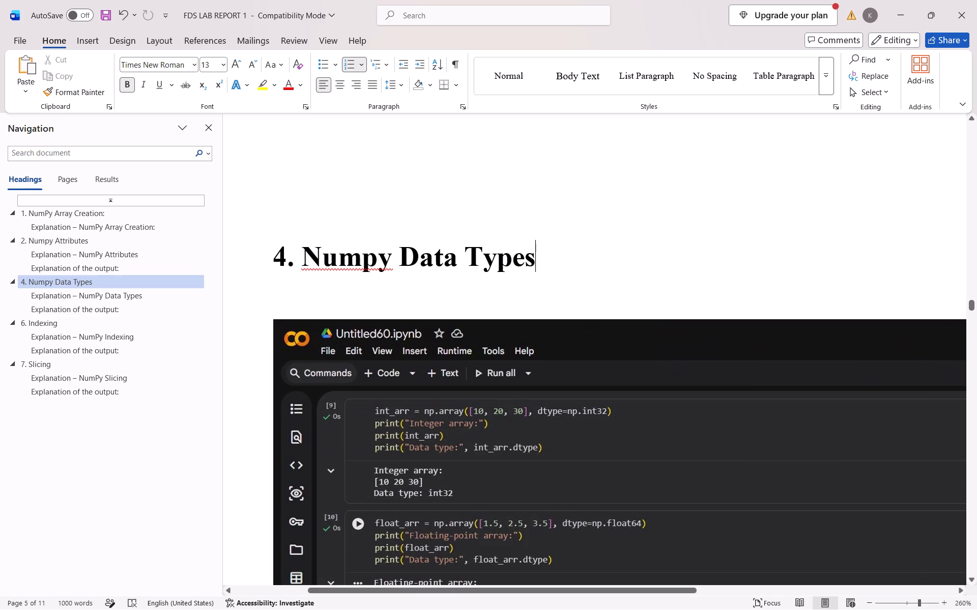
pyautogui.moveTo(631, 595); pyautogui.dragTo(976, 517)
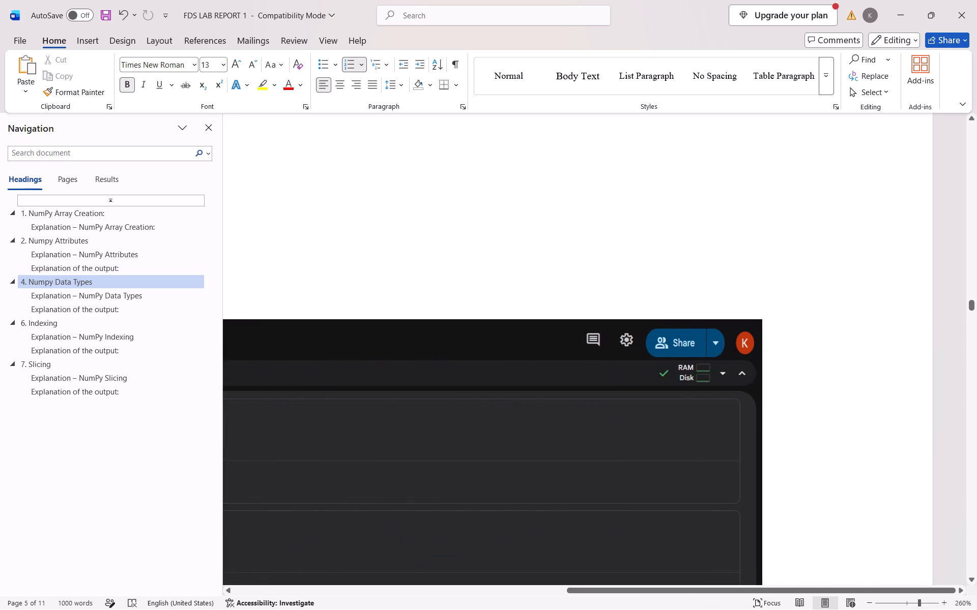
# Examine how the snip blends into the Numpy Data Types screenshot's header at different zoom levels.
pyautogui.keyDown('ctrl'); pyautogui.scroll(5, 648, 419); pyautogui.keyUp('ctrl')
pyautogui.keyDown('ctrl'); pyautogui.scroll(-17, 648, 419); pyautogui.keyUp('ctrl')
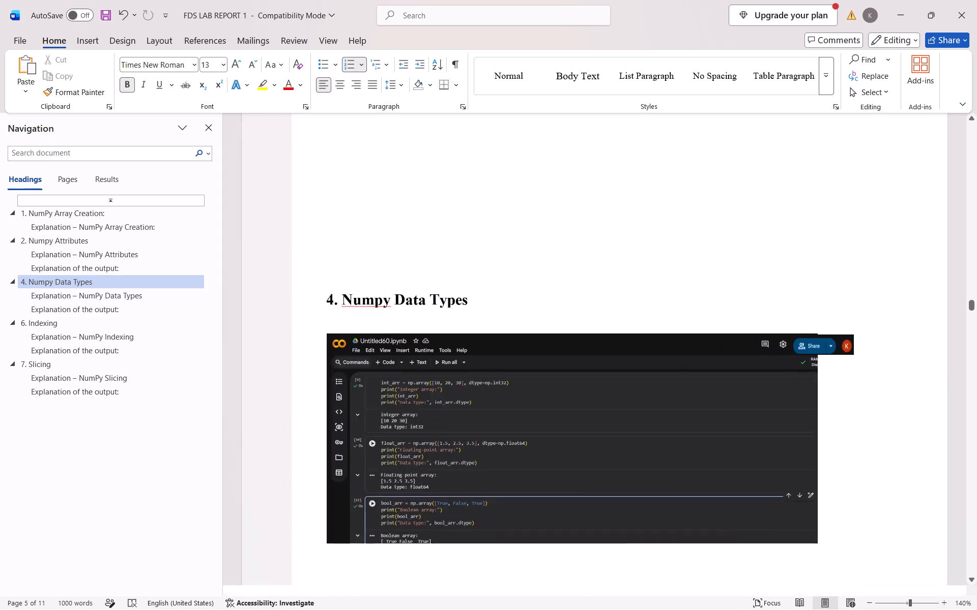
pyautogui.keyDown('ctrl'); pyautogui.scroll(-4, 648, 423); pyautogui.keyUp('ctrl')
pyautogui.scroll(3, 648, 423)
pyautogui.scroll(-8, 648, 423)
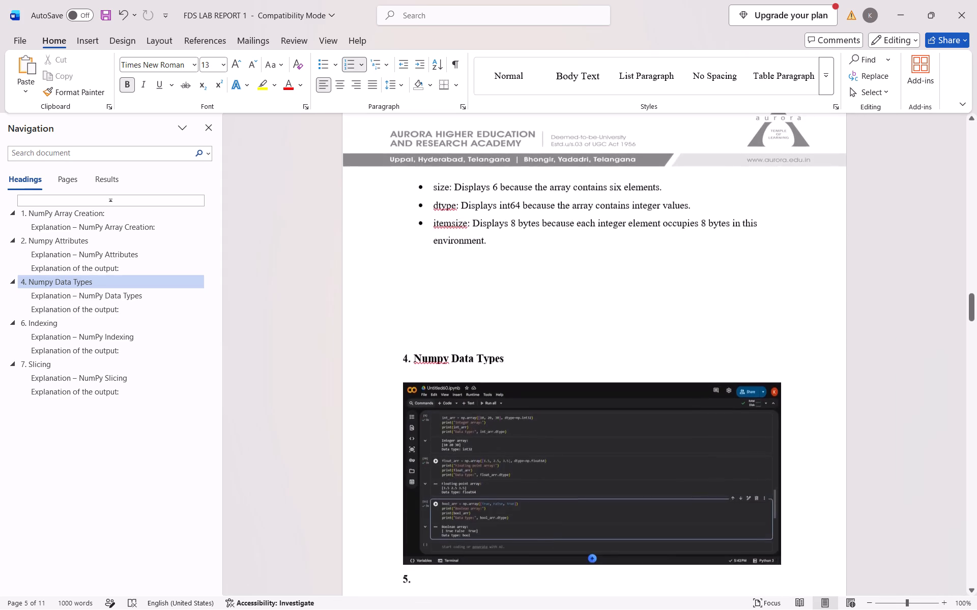
pyautogui.keyDown('ctrl'); pyautogui.scroll(-2, 648, 423); pyautogui.keyUp('ctrl')
pyautogui.keyDown('ctrl'); pyautogui.scroll(7, 648, 423); pyautogui.keyUp('ctrl')
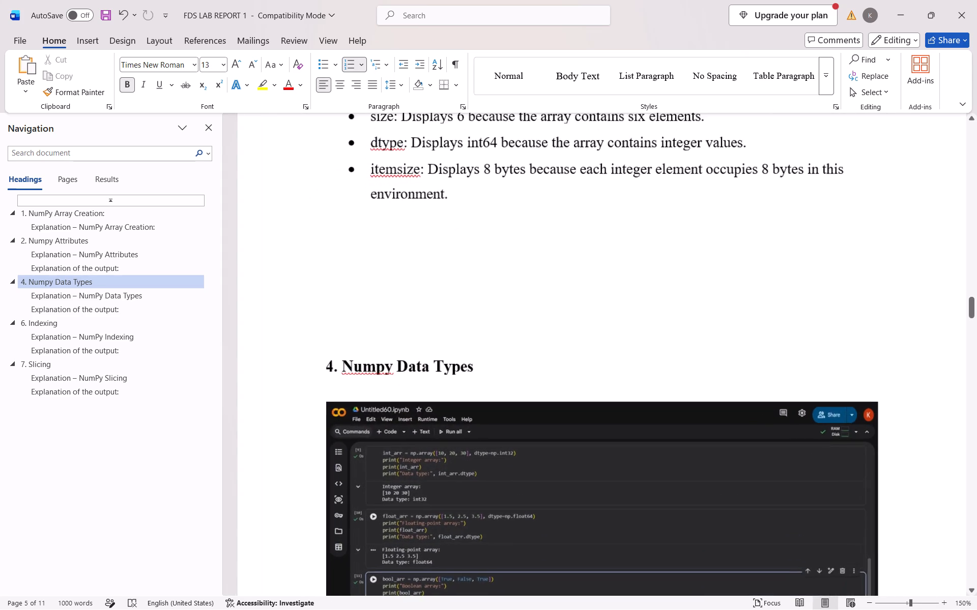
pyautogui.keyDown('ctrl'); pyautogui.scroll(6, 806, 431); pyautogui.keyUp('ctrl')
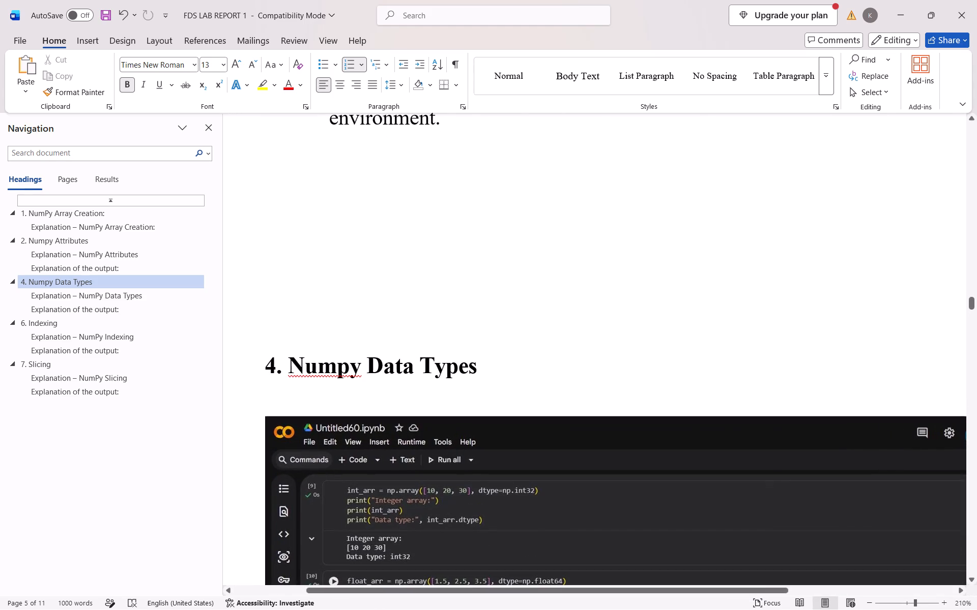
# Nudge the snip slightly up and left to align with the header of the first Numpy Data Types screenshot.
pyautogui.moveTo(894, 588); pyautogui.dragTo(976, 581)
pyautogui.click(756, 438)
pyautogui.moveTo(756, 438); pyautogui.dragTo(757, 437)
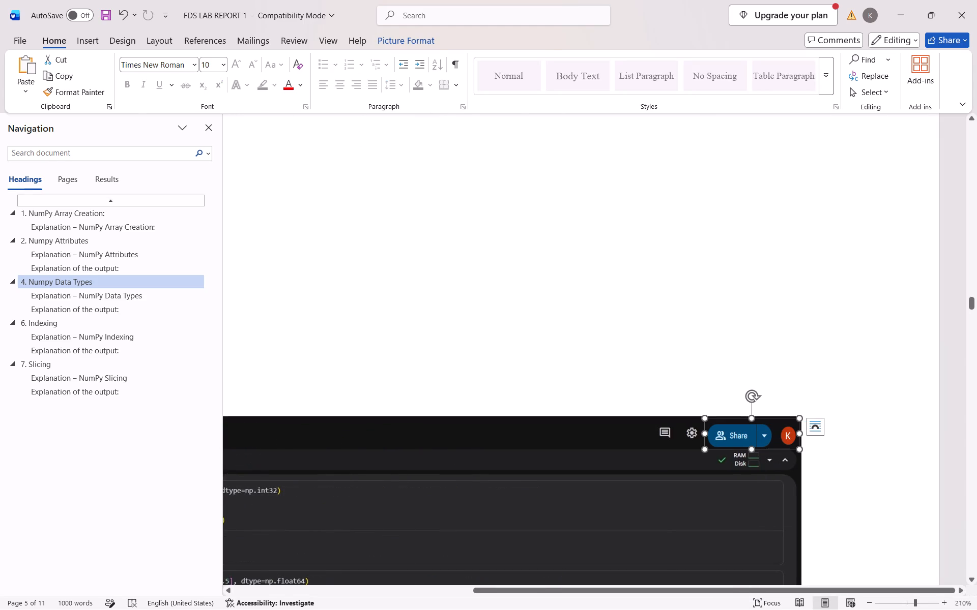
pyautogui.moveTo(757, 437); pyautogui.dragTo(726, 416)
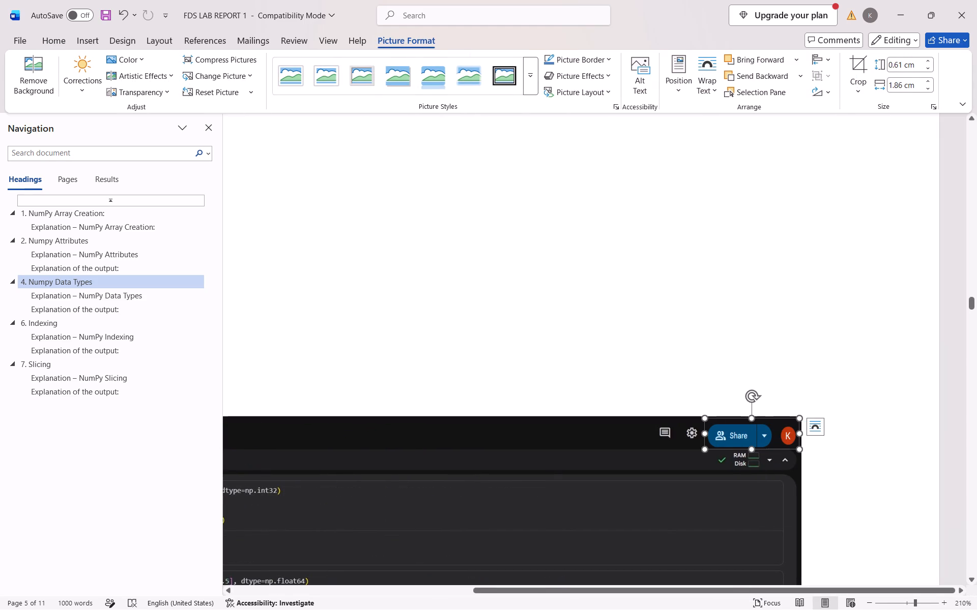
pyautogui.moveTo(726, 416); pyautogui.dragTo(744, 437)
pyautogui.click(757, 431)
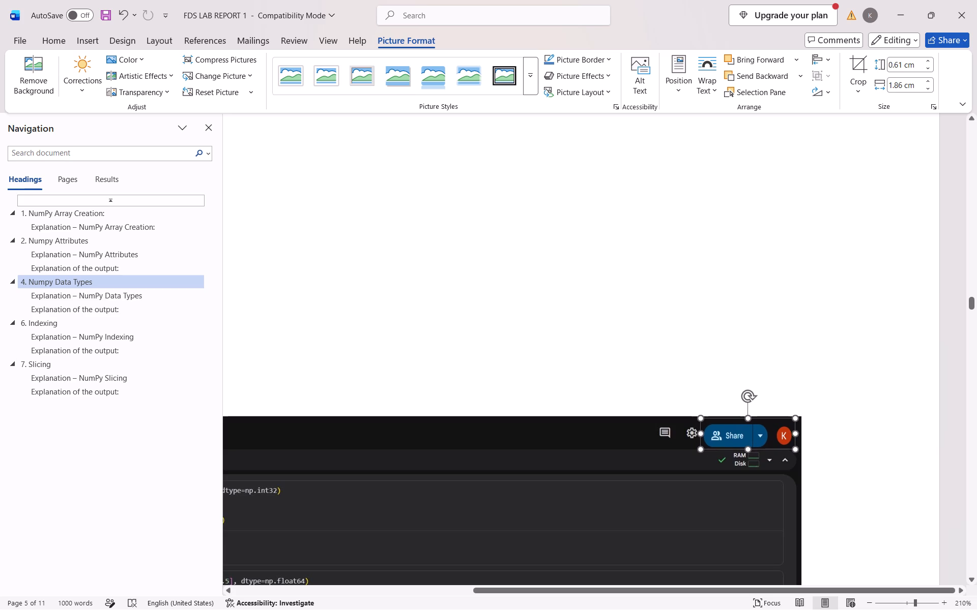
pyautogui.click(701, 333)
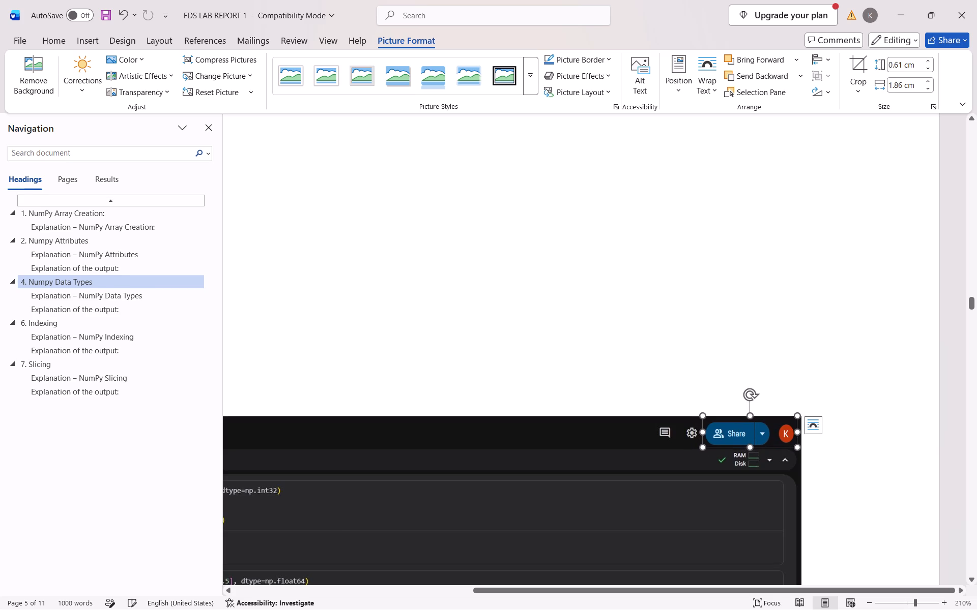
pyautogui.moveTo(748, 591); pyautogui.dragTo(976, 542)
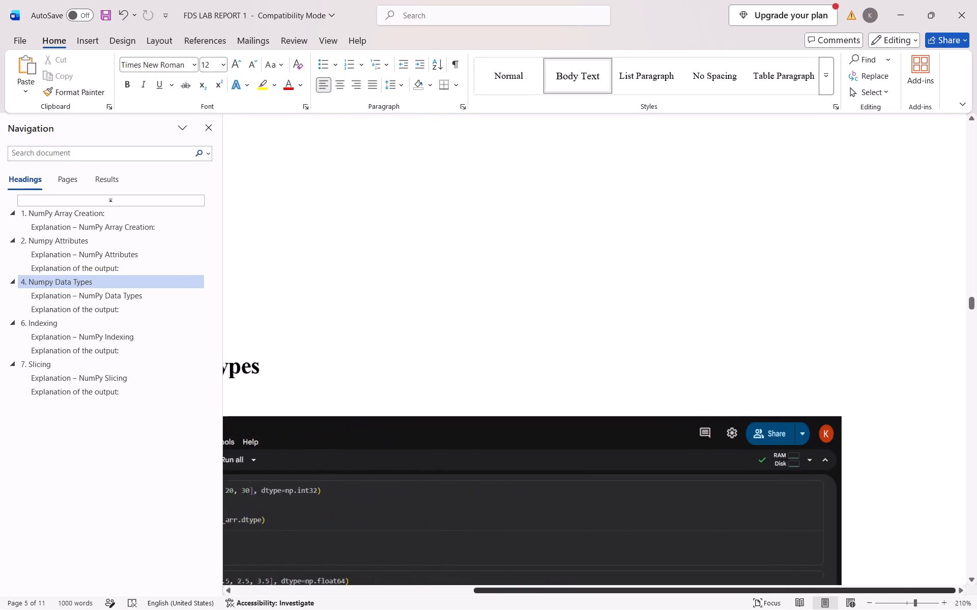
pyautogui.moveTo(976, 542); pyautogui.dragTo(976, 534)
# Paste the avatar snip beside the Lab Report 1.ipynb screenshot on page 6 and set its wrapping to In Front of Text.
pyautogui.keyDown('ctrl'); pyautogui.scroll(6, 467, 401); pyautogui.keyUp('ctrl')
pyautogui.keyDown('ctrl'); pyautogui.scroll(-17, 467, 401); pyautogui.keyUp('ctrl')
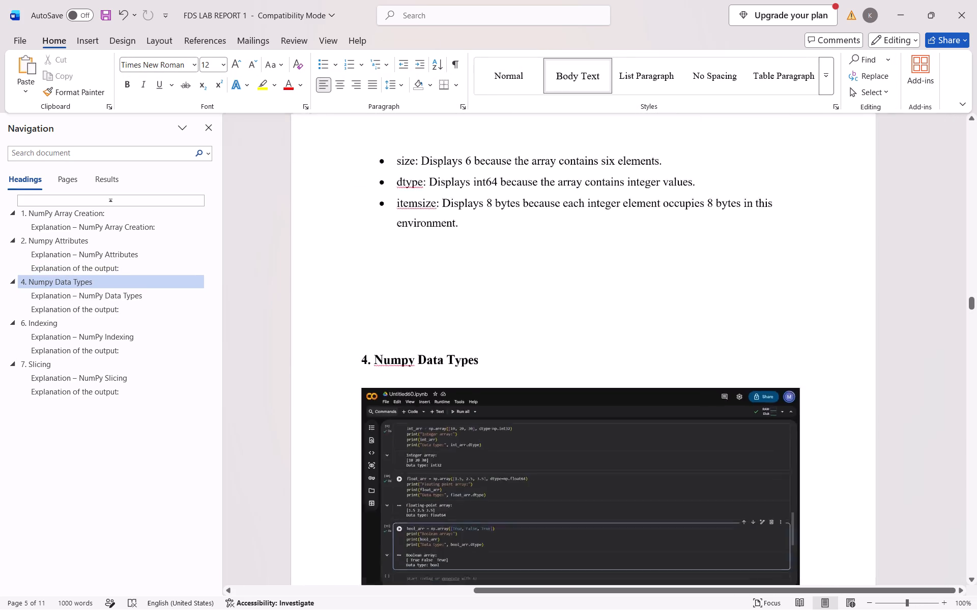
pyautogui.scroll(-14, 483, 395)
pyautogui.scroll(-8, 482, 398)
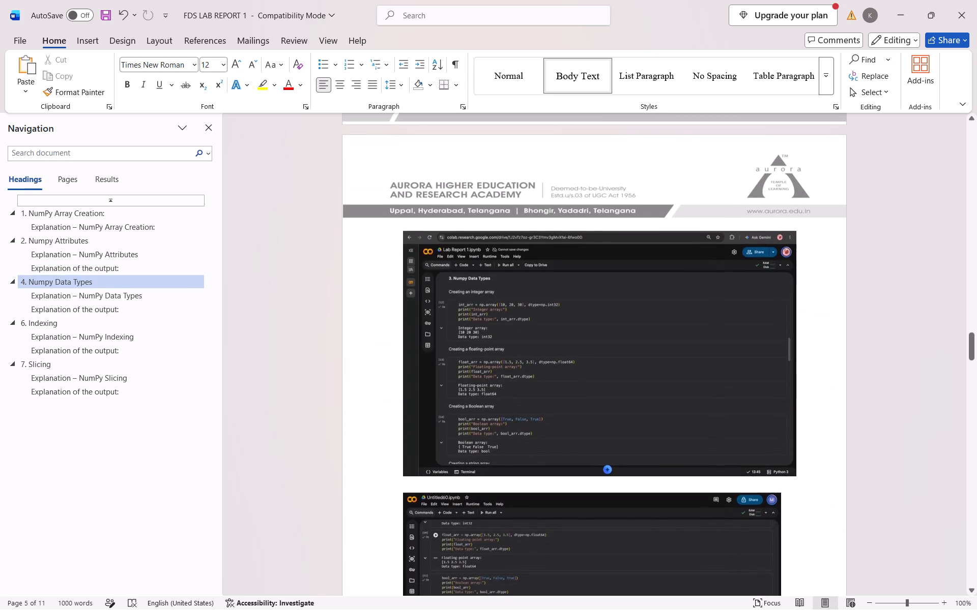
pyautogui.click(560, 340)
pyautogui.hotkey('ctrl', 'v')
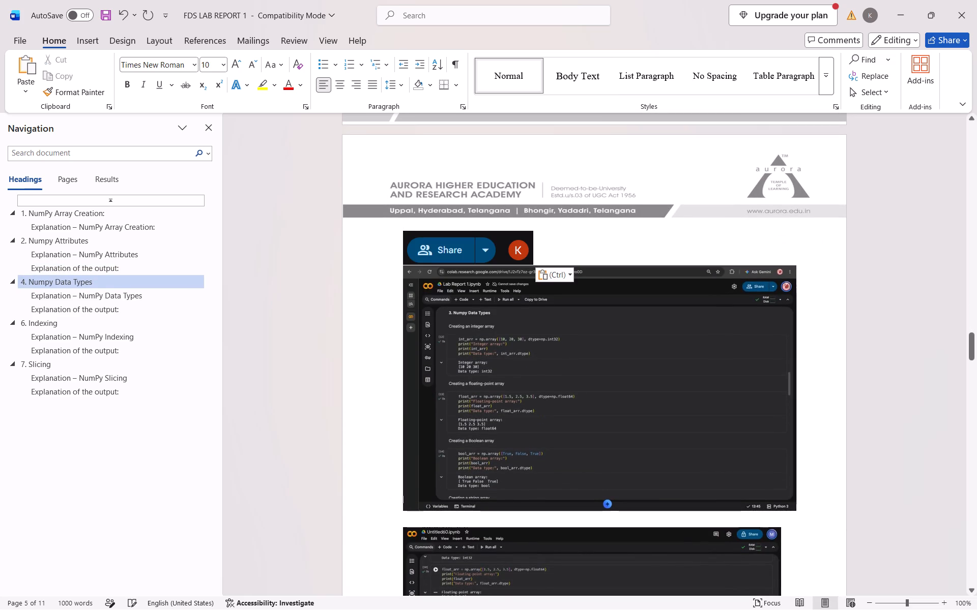
pyautogui.click(478, 258)
pyautogui.click(555, 242)
pyautogui.click(641, 364)
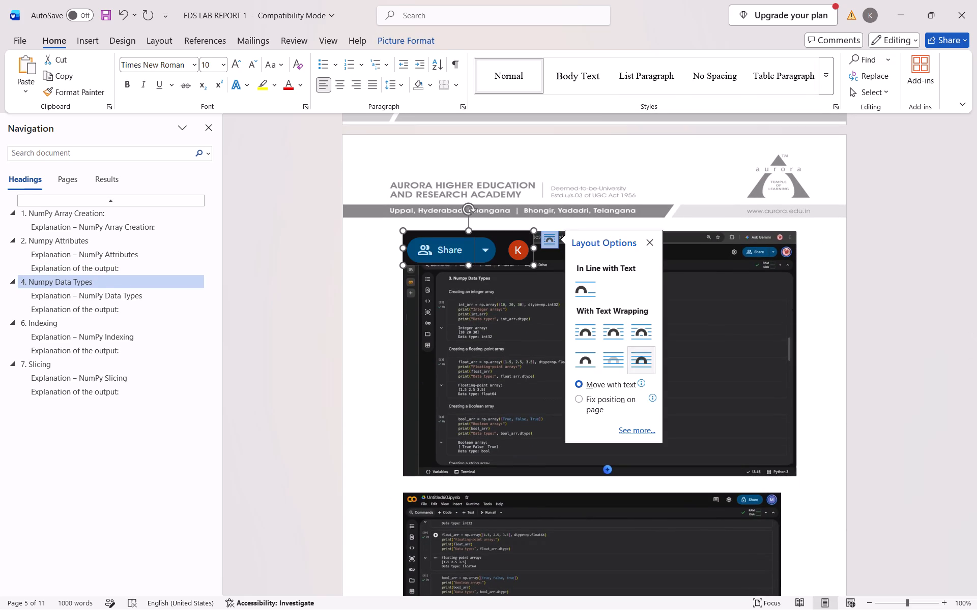
# Shrink the snip proportionally to about three quarters of its size and place it over the Lab Report 1.ipynb screenshot's Share button and avatar.
pyautogui.moveTo(533, 264); pyautogui.dragTo(491, 260)
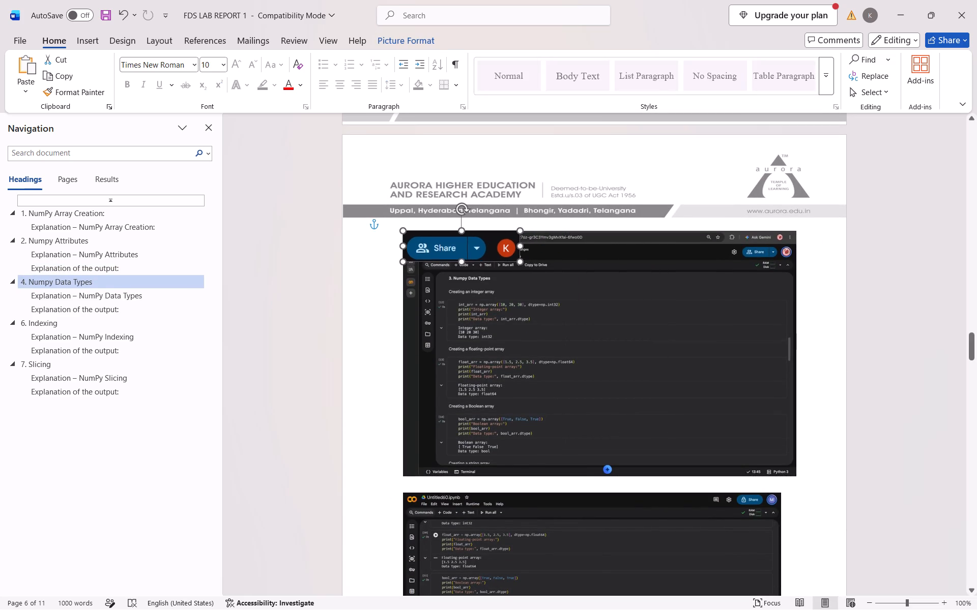
pyautogui.moveTo(491, 260); pyautogui.dragTo(456, 255)
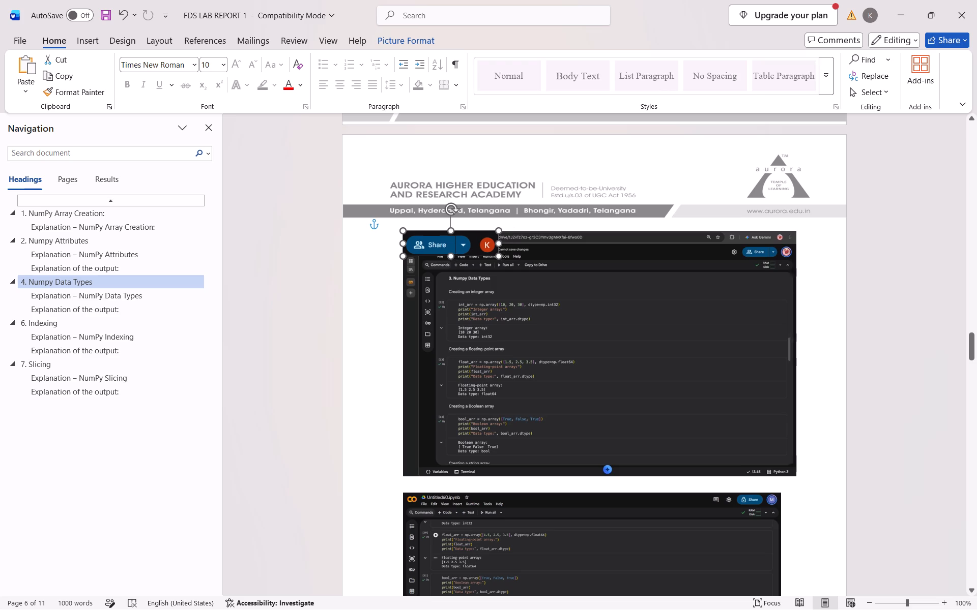
pyautogui.moveTo(456, 255); pyautogui.dragTo(450, 257)
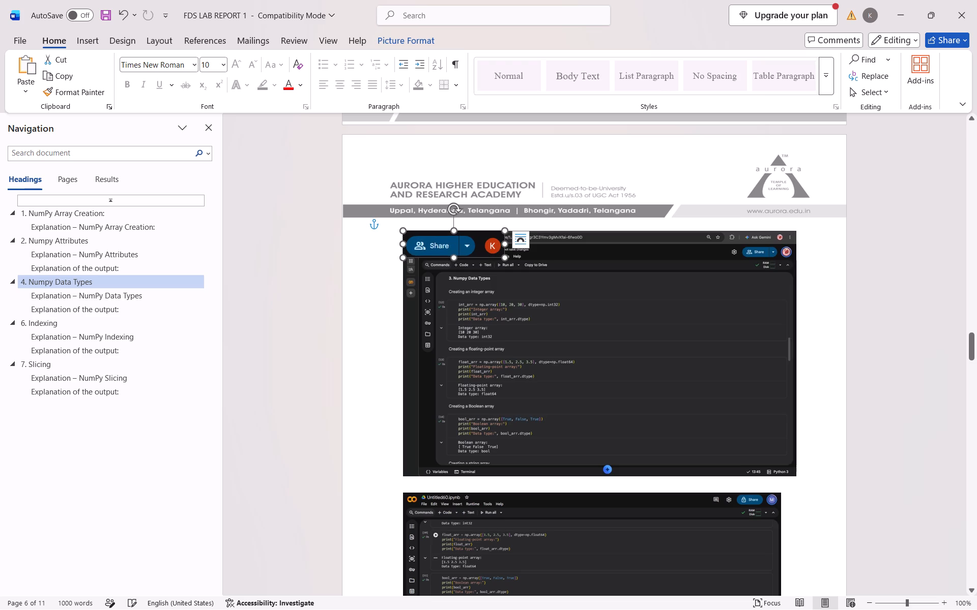
pyautogui.moveTo(426, 243); pyautogui.dragTo(716, 276)
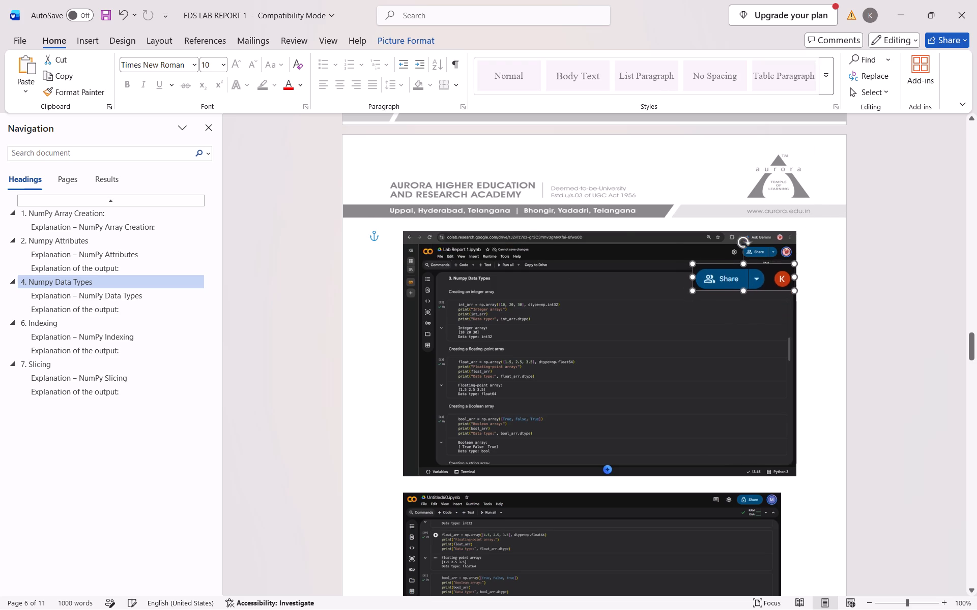
pyautogui.moveTo(716, 276); pyautogui.dragTo(719, 270)
pyautogui.keyDown('ctrl'); pyautogui.scroll(7, 801, 319); pyautogui.keyUp('ctrl')
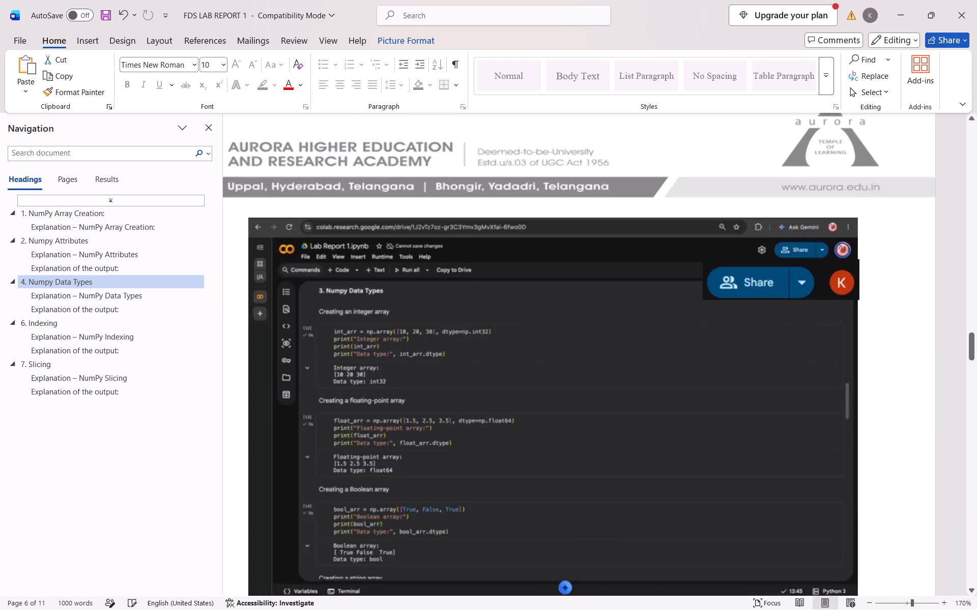
pyautogui.keyDown('ctrl'); pyautogui.scroll(7, 798, 316); pyautogui.keyUp('ctrl')
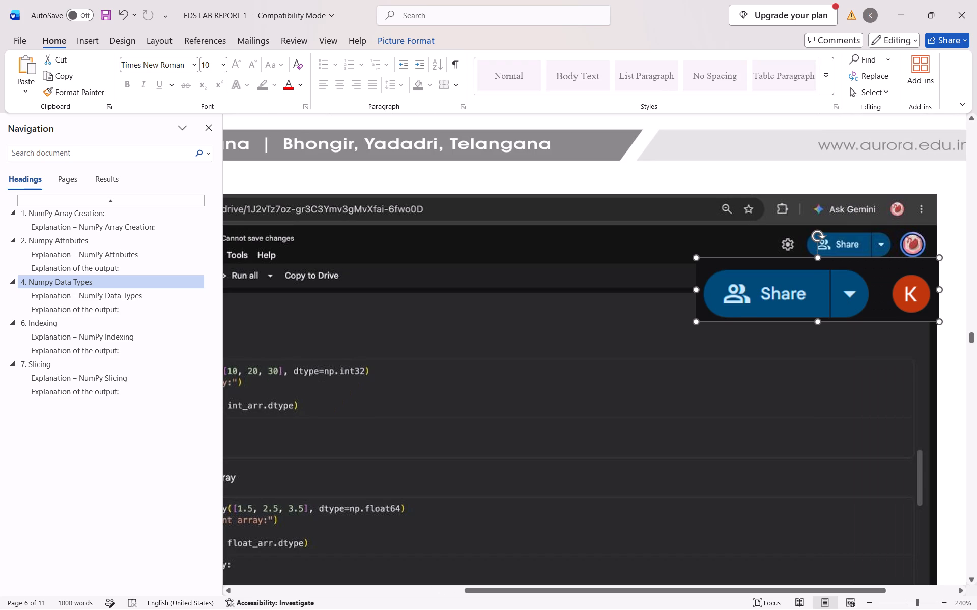
pyautogui.moveTo(816, 308); pyautogui.dragTo(814, 278)
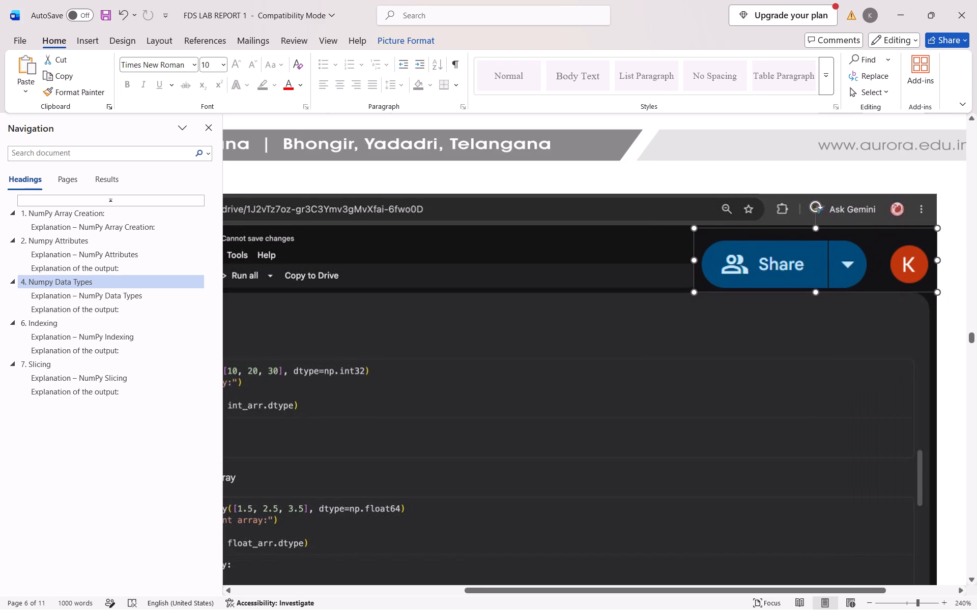
pyautogui.moveTo(814, 278); pyautogui.dragTo(813, 276)
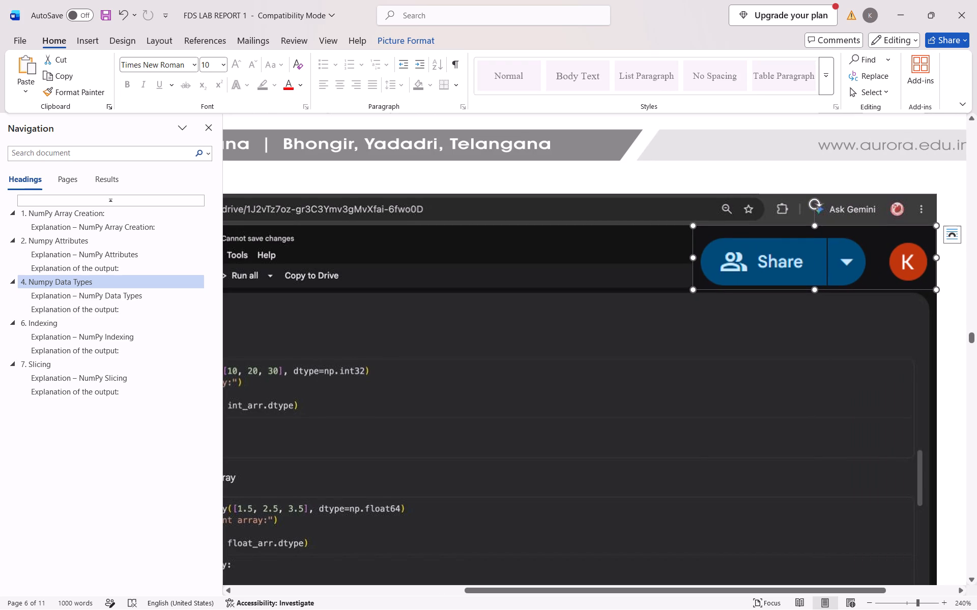
# Narrow and flatten the snip to fit the Lab Report 1.ipynb header, covering only the Share button and avatar up to the screenshot's edge.
pyautogui.moveTo(695, 257); pyautogui.dragTo(800, 253)
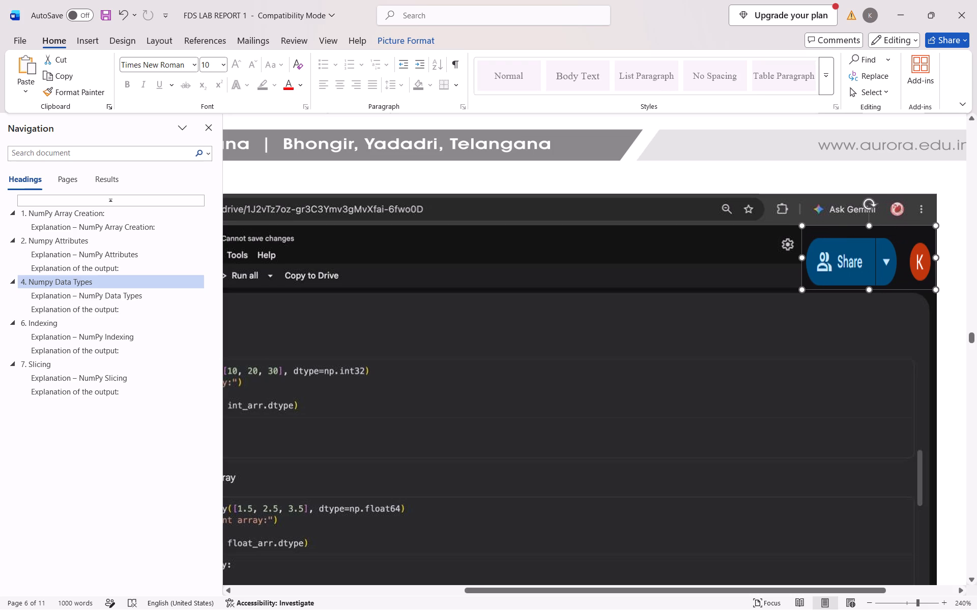
pyautogui.moveTo(800, 253); pyautogui.dragTo(799, 254)
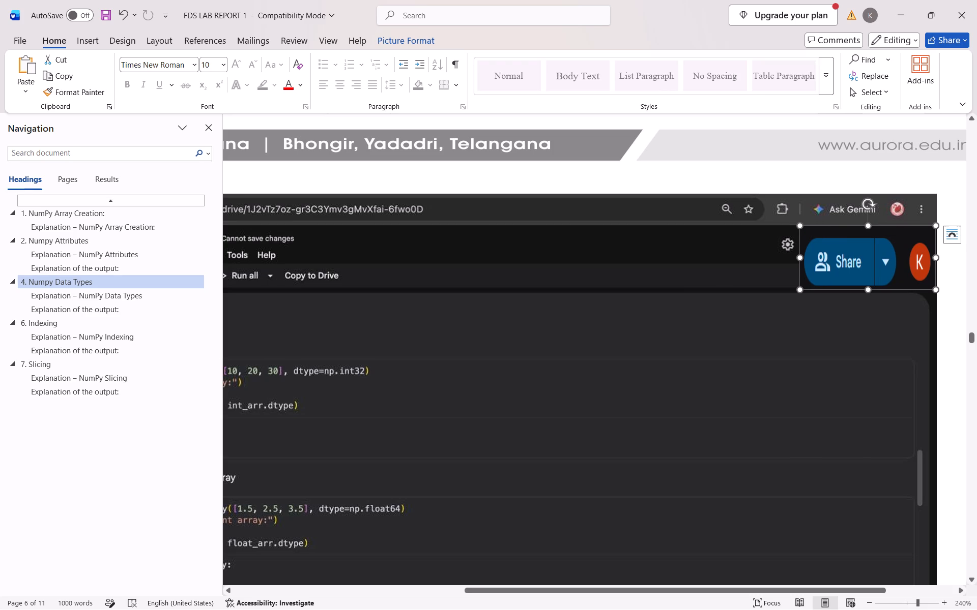
pyautogui.moveTo(869, 287); pyautogui.dragTo(846, 261)
pyautogui.moveTo(937, 245); pyautogui.dragTo(889, 258)
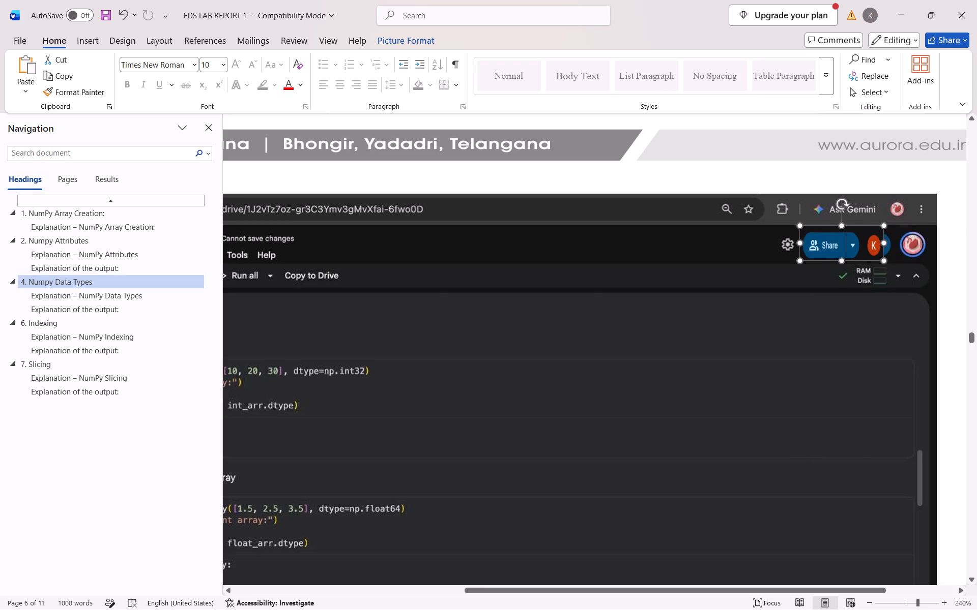
pyautogui.moveTo(889, 258); pyautogui.dragTo(939, 251)
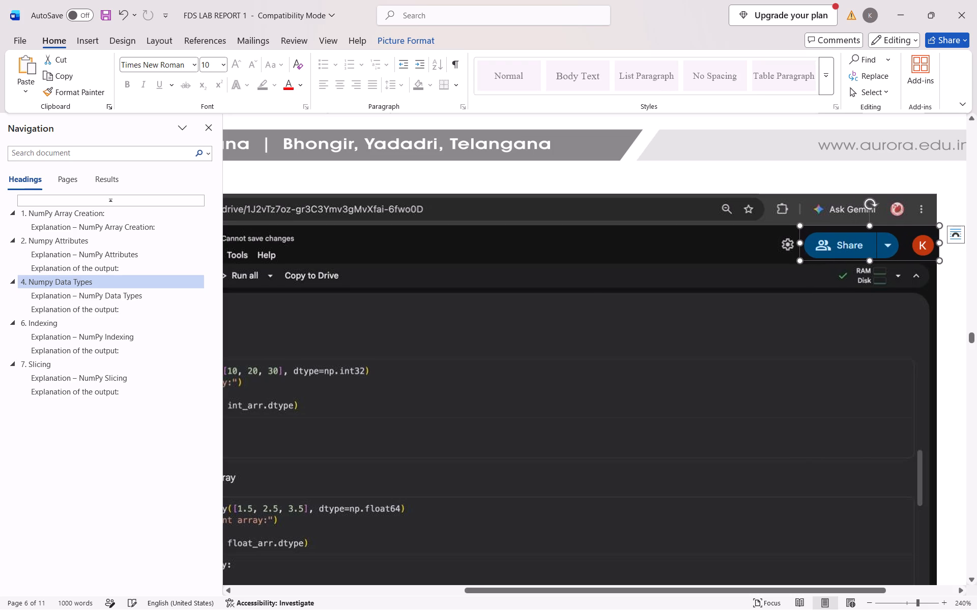
pyautogui.click(959, 309)
pyautogui.scroll(5, 875, 319)
pyautogui.click(880, 364)
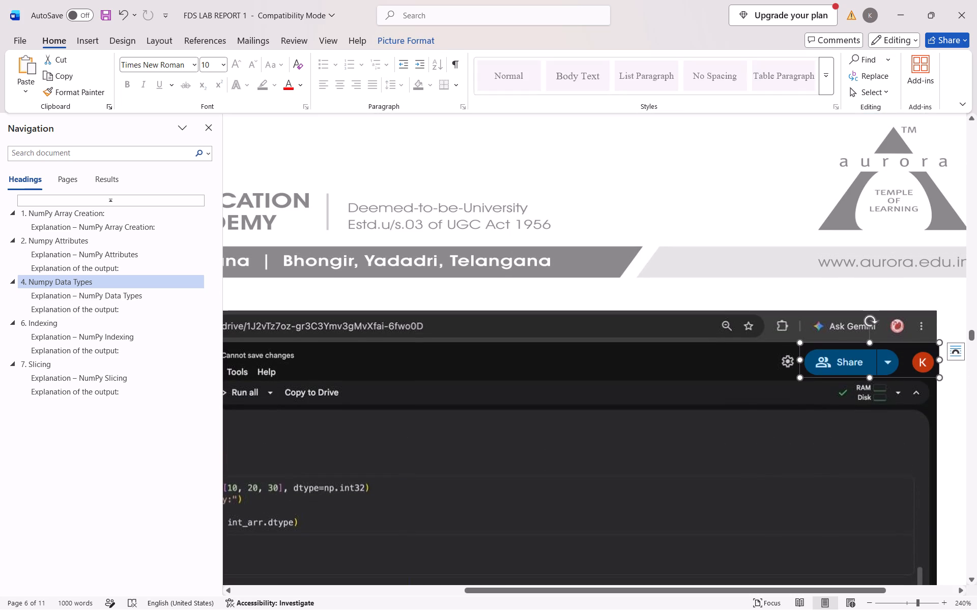
pyautogui.moveTo(939, 362); pyautogui.dragTo(927, 367)
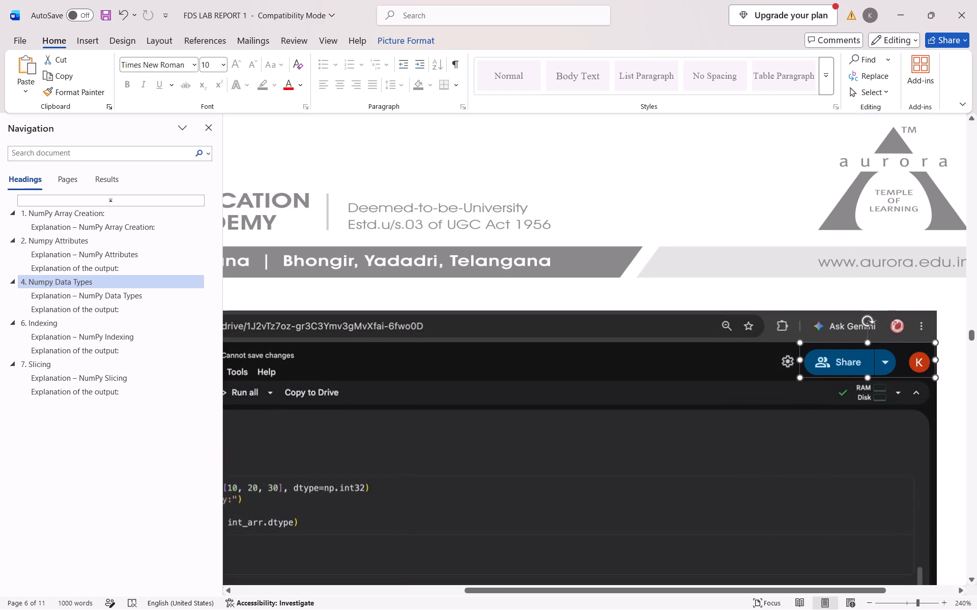
pyautogui.moveTo(927, 367); pyautogui.dragTo(932, 364)
pyautogui.click(950, 392)
pyautogui.scroll(4, 906, 383)
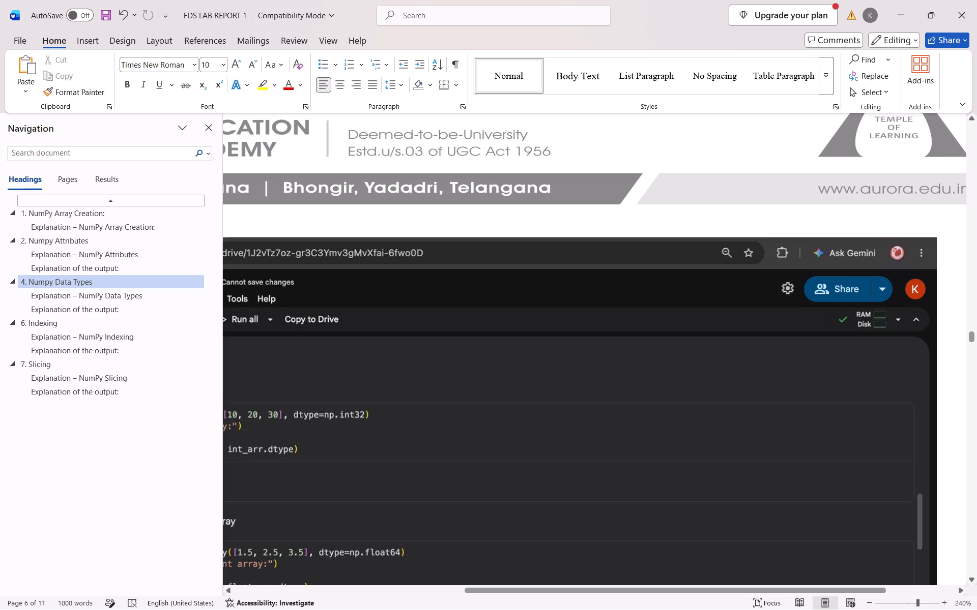
# Paste the avatar snip below the Untitled60.ipynb screenshot on page 6 and set its wrapping to In Front of Text.
pyautogui.keyDown('ctrl'); pyautogui.scroll(6, 446, 379); pyautogui.keyUp('ctrl')
pyautogui.keyDown('ctrl'); pyautogui.scroll(-17, 446, 379); pyautogui.keyUp('ctrl')
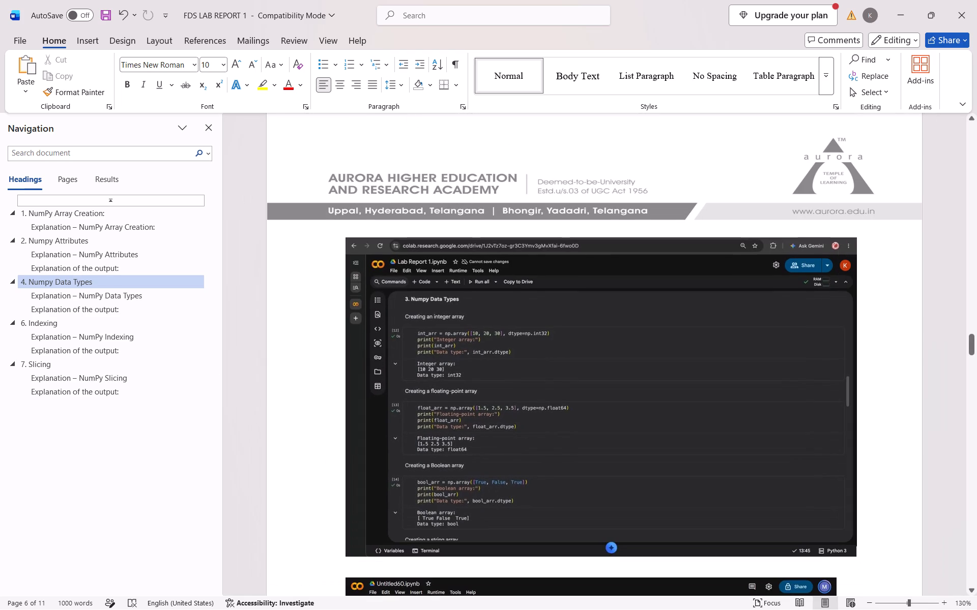
pyautogui.scroll(-7, 488, 353)
pyautogui.scroll(-4, 617, 401)
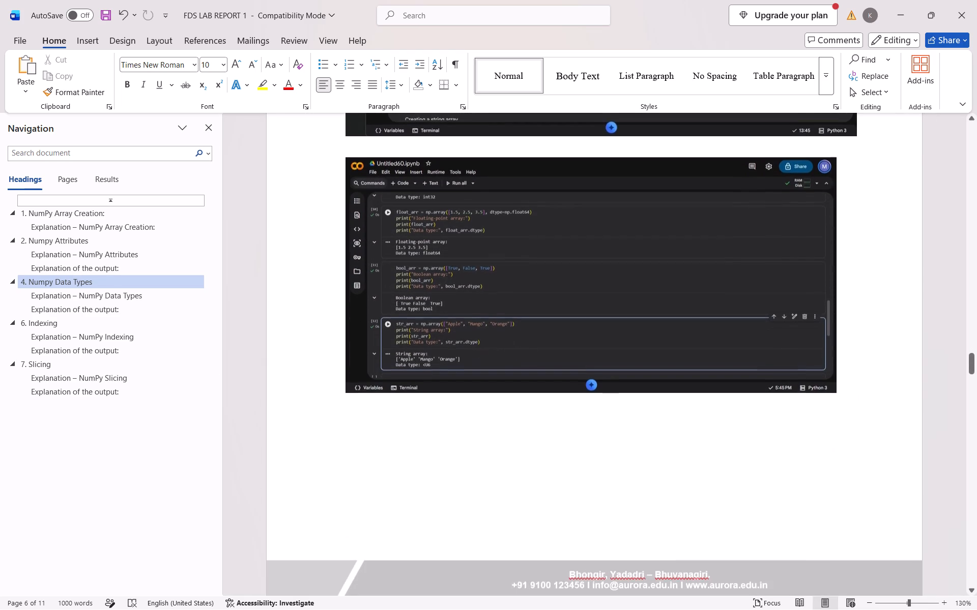
pyautogui.click(530, 406)
pyautogui.hotkey('ctrl', 'v')
pyautogui.click(393, 409)
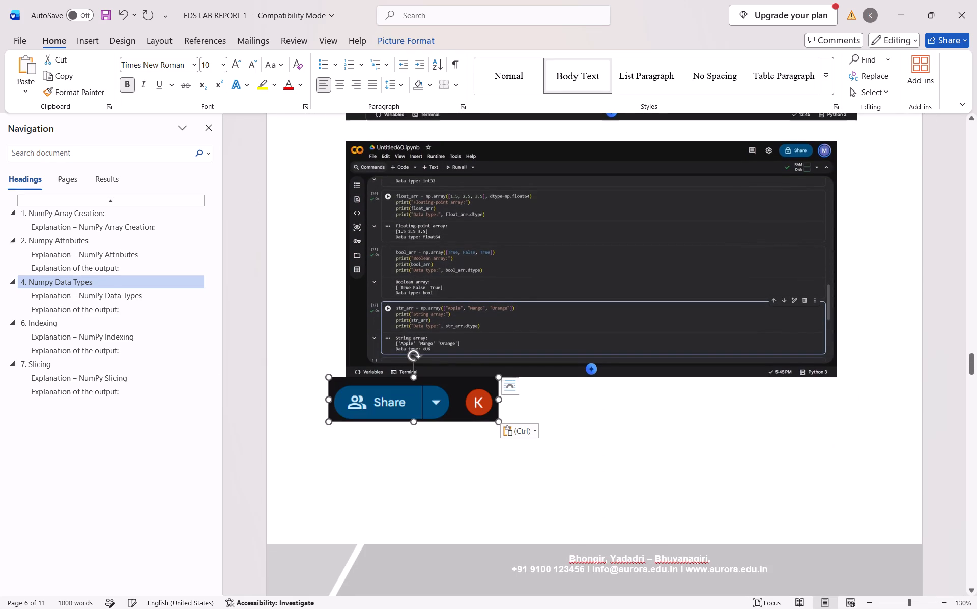
pyautogui.click(518, 382)
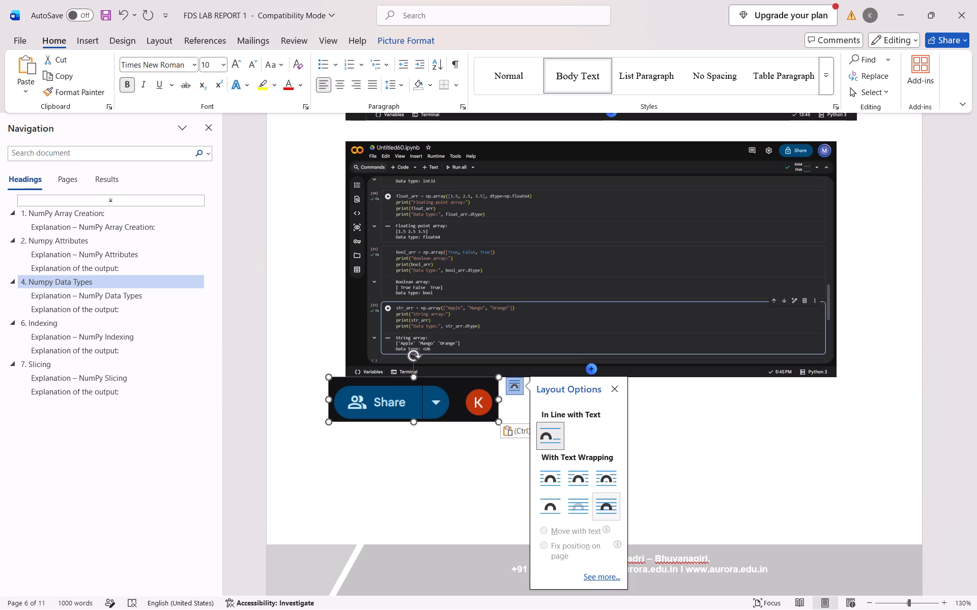
pyautogui.click(605, 499)
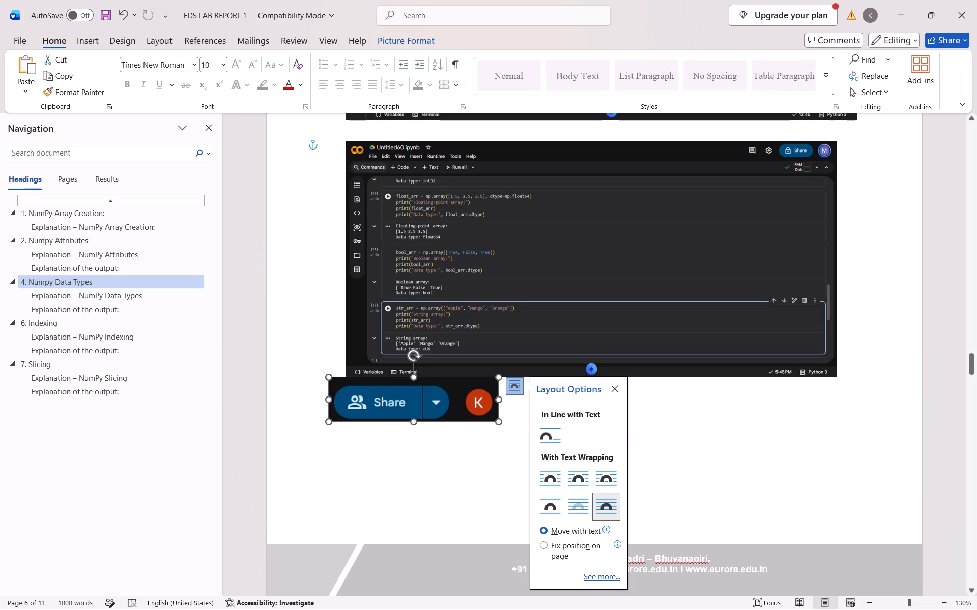
# Shrink the snip proportionally to about half its size and place it over the page 6 Untitled60.ipynb screenshot's Share button and avatar.
pyautogui.moveTo(498, 419); pyautogui.dragTo(415, 395)
pyautogui.moveTo(375, 387); pyautogui.dragTo(415, 394)
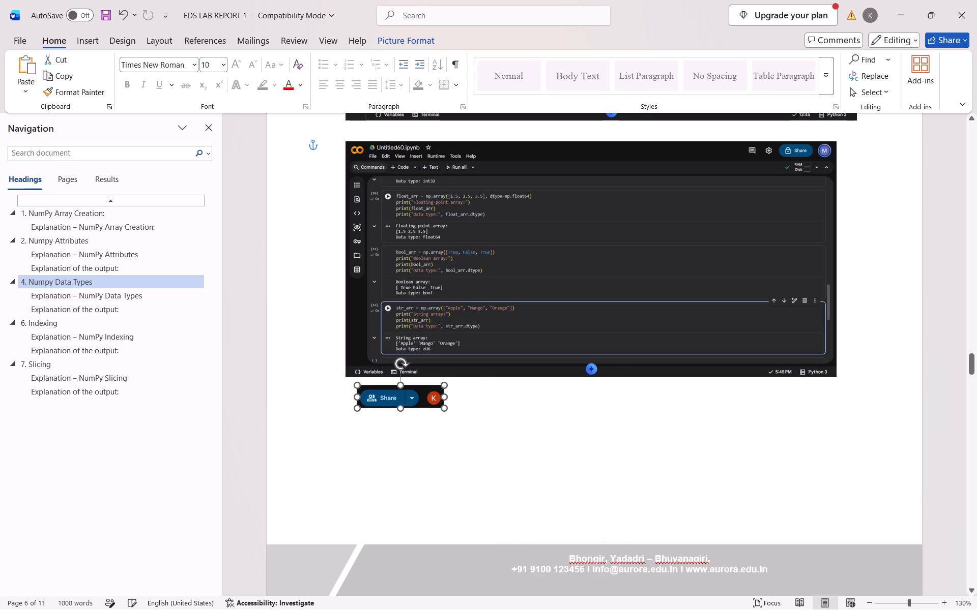
pyautogui.moveTo(415, 394); pyautogui.dragTo(827, 148)
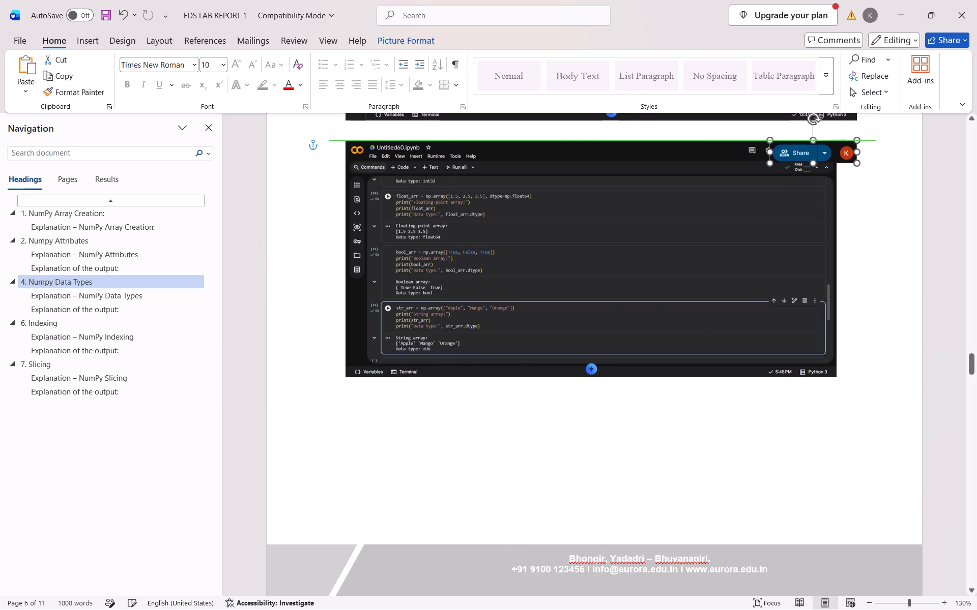
pyautogui.moveTo(827, 148); pyautogui.dragTo(831, 145)
pyautogui.keyDown('ctrl'); pyautogui.scroll(8, 816, 146); pyautogui.keyUp('ctrl')
pyautogui.moveTo(843, 163); pyautogui.dragTo(843, 171)
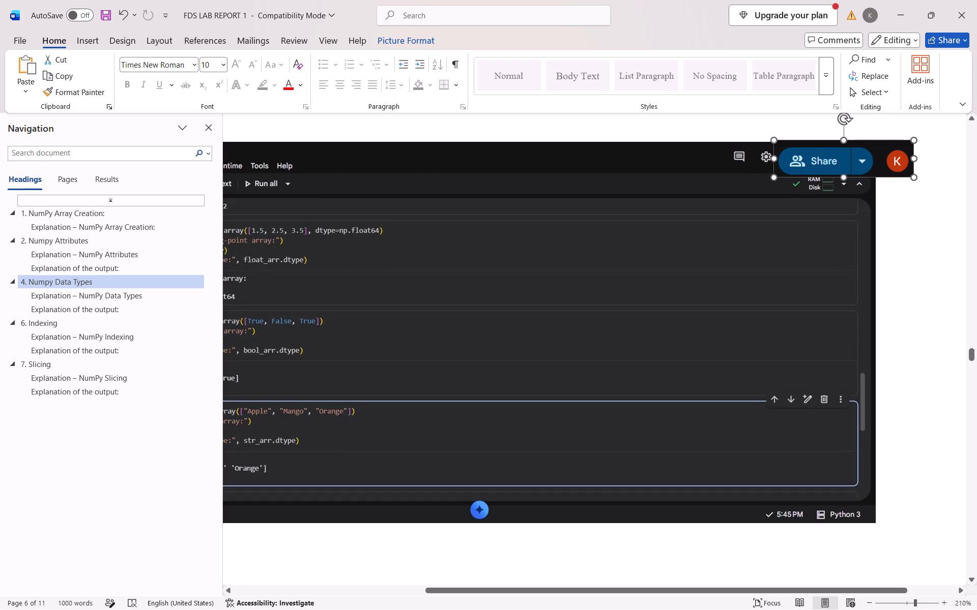
pyautogui.moveTo(843, 171); pyautogui.dragTo(849, 158)
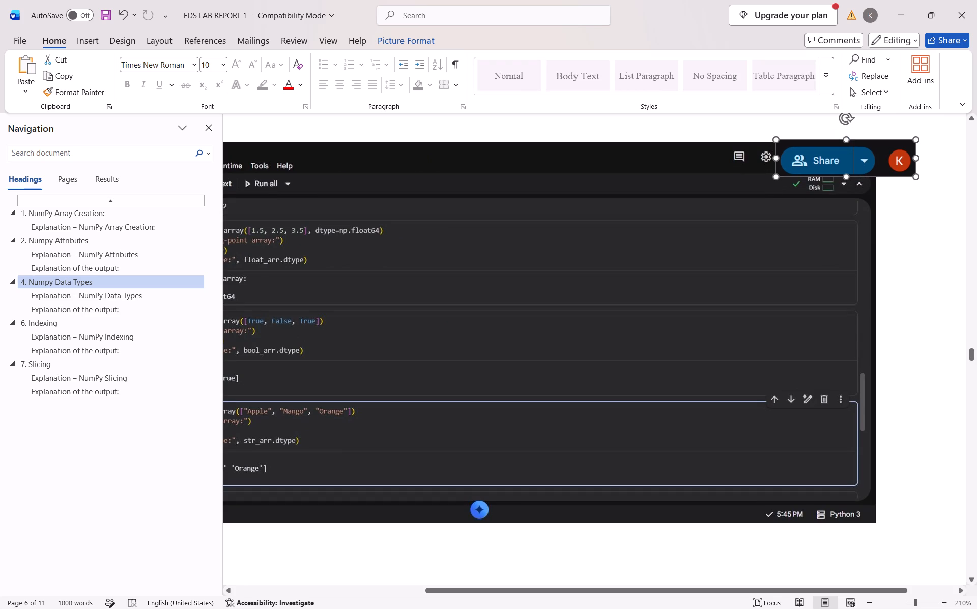
# Narrow and flatten the snip to fit the page 6 Untitled60.ipynb screenshot's header, covering only the Share button and avatar up to the edge.
pyautogui.moveTo(916, 161); pyautogui.dragTo(866, 166)
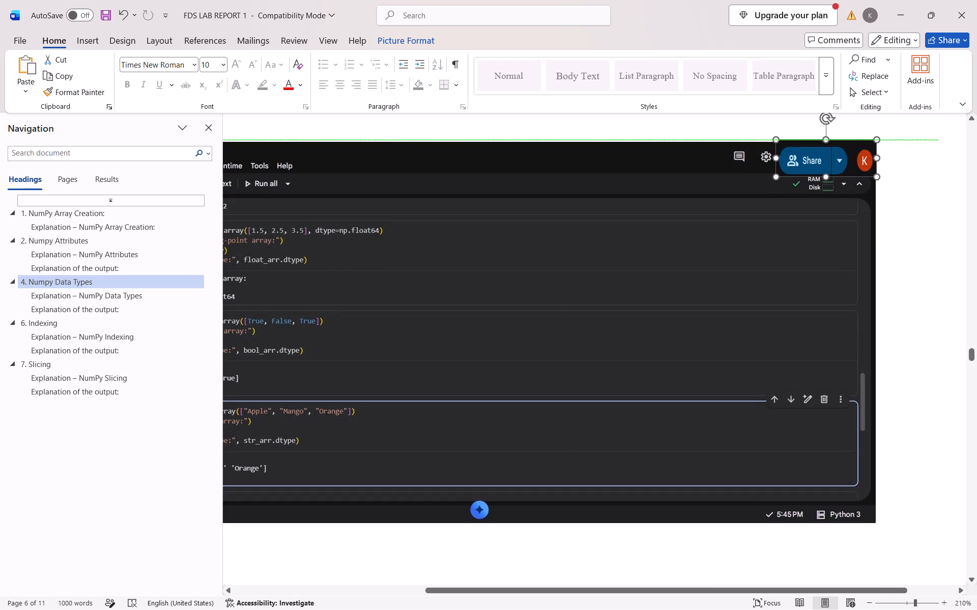
pyautogui.moveTo(866, 166); pyautogui.dragTo(875, 164)
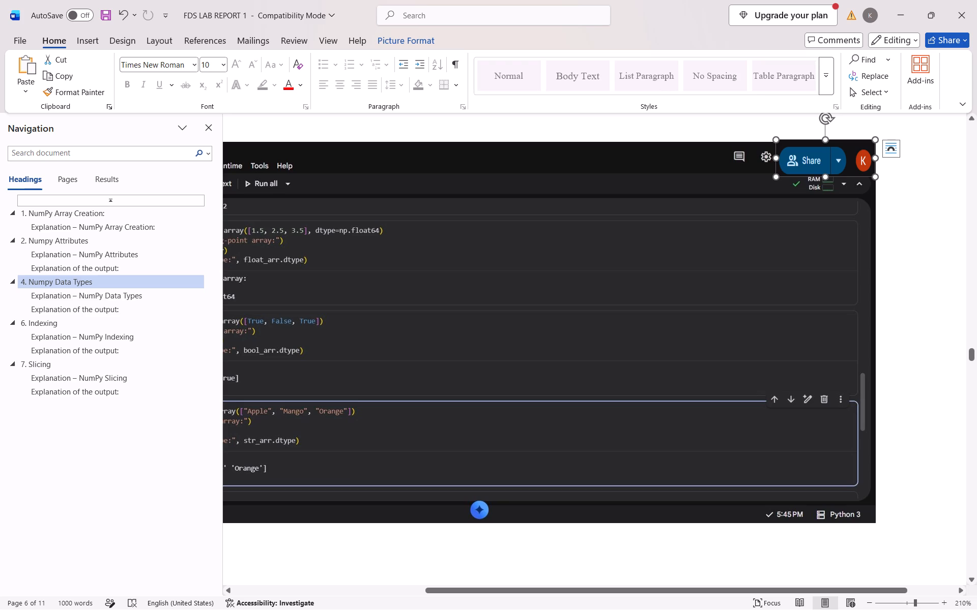
pyautogui.moveTo(826, 139); pyautogui.dragTo(827, 147)
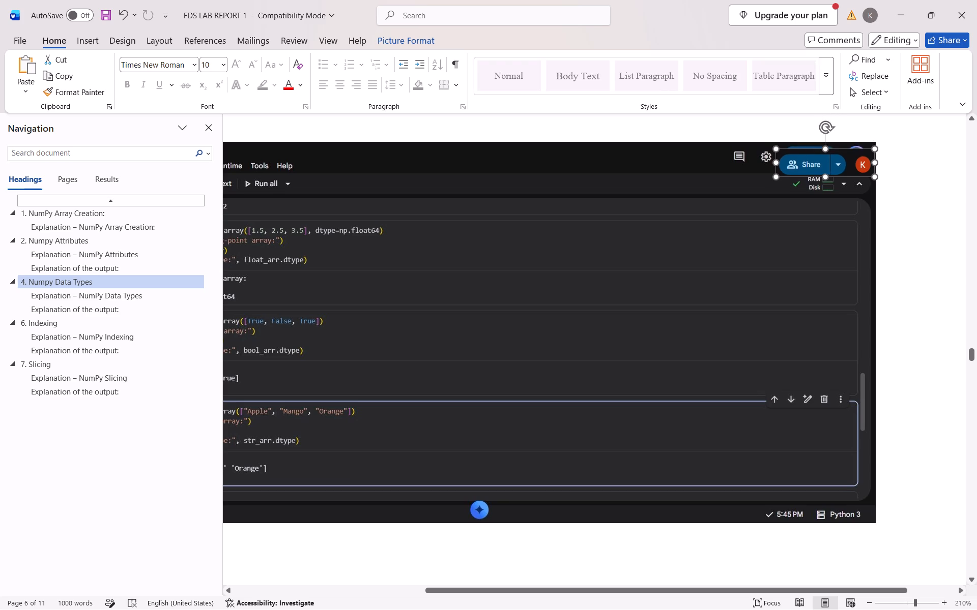
pyautogui.moveTo(827, 147); pyautogui.dragTo(828, 144)
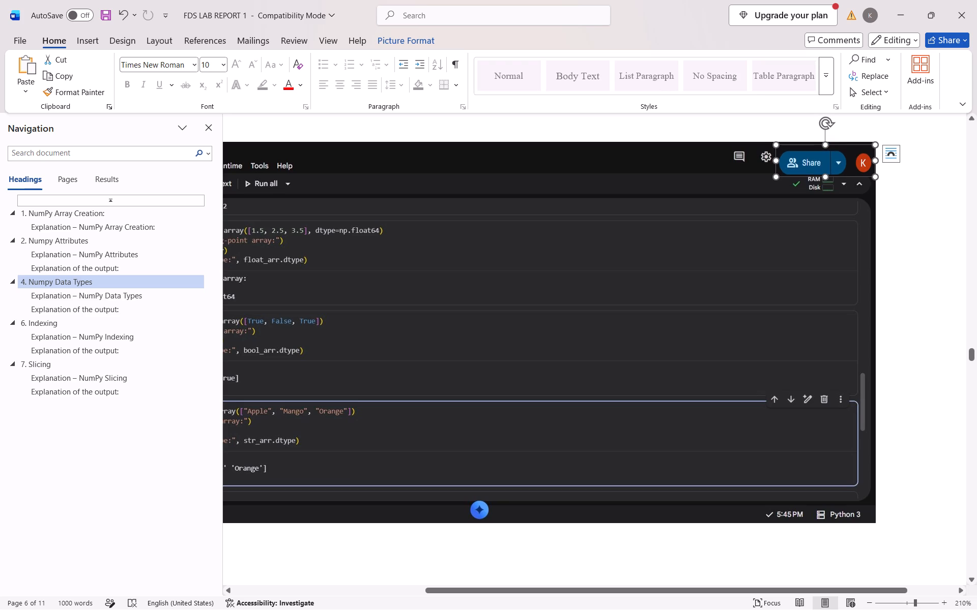
pyautogui.moveTo(827, 174); pyautogui.dragTo(831, 175)
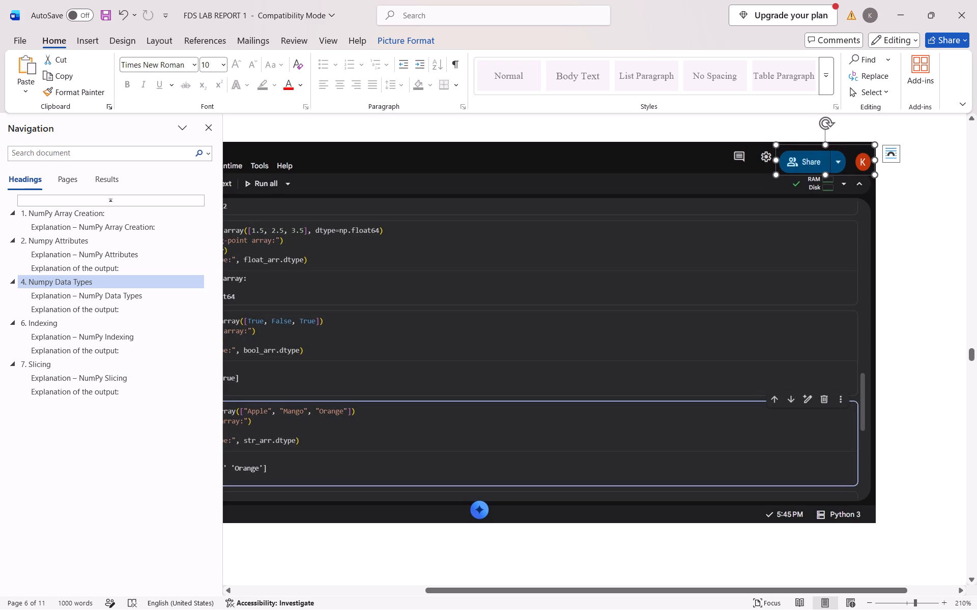
pyautogui.click(827, 175)
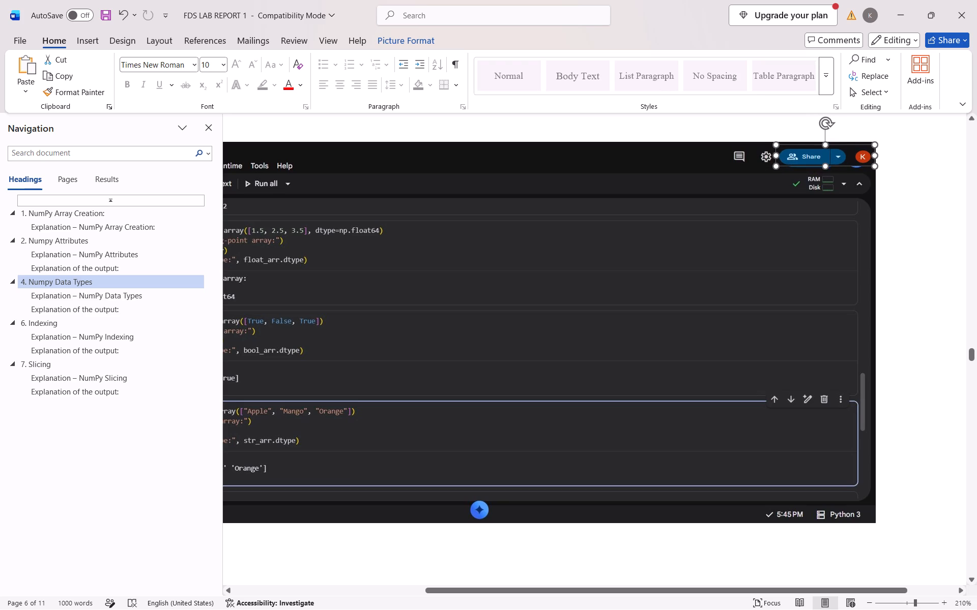
pyautogui.click(900, 226)
# Check how the placed snip blends into the page 6 Untitled60.ipynb screenshot at close and full-page view.
pyautogui.scroll(5, 881, 222)
pyautogui.scroll(-4, 875, 227)
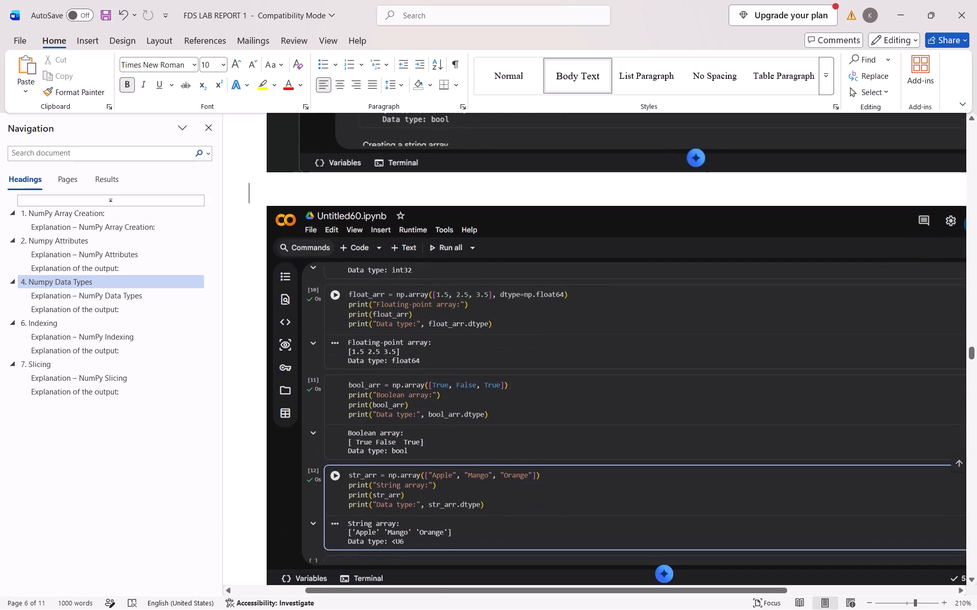
pyautogui.moveTo(754, 595); pyautogui.dragTo(976, 550)
pyautogui.scroll(-3, 703, 309)
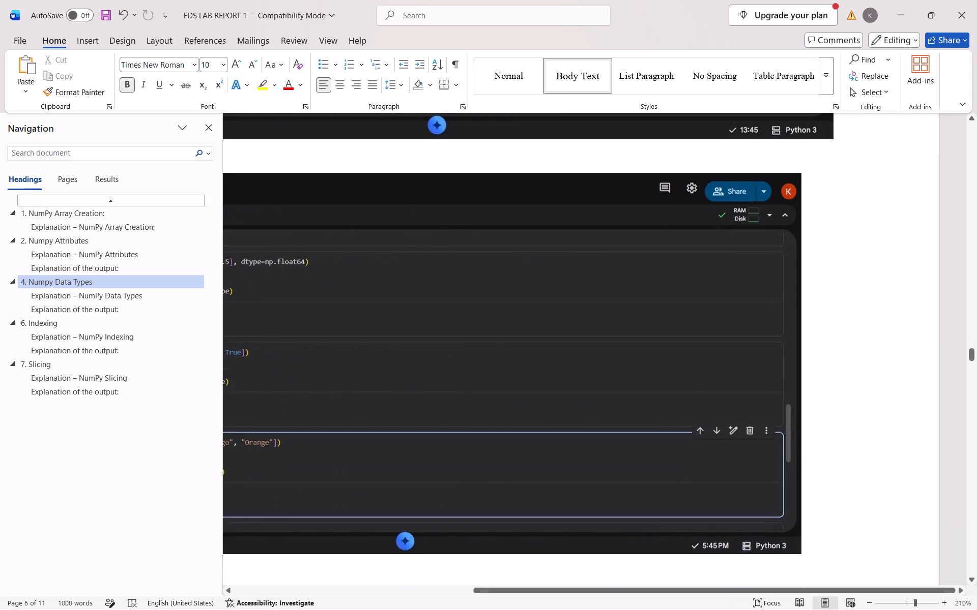
pyautogui.scroll(-4, 704, 321)
pyautogui.keyDown('ctrl'); pyautogui.scroll(8, 614, 307); pyautogui.keyUp('ctrl')
pyautogui.keyDown('ctrl'); pyautogui.scroll(-20, 614, 307); pyautogui.keyUp('ctrl')
pyautogui.scroll(6, 614, 308)
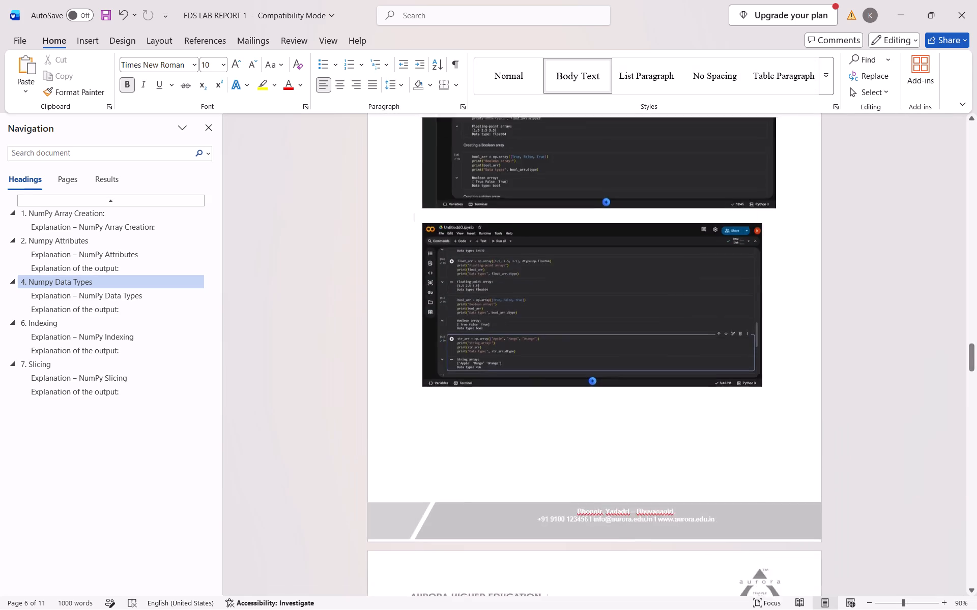
pyautogui.scroll(8, 614, 308)
pyautogui.scroll(-10, 614, 307)
pyautogui.scroll(3, 614, 305)
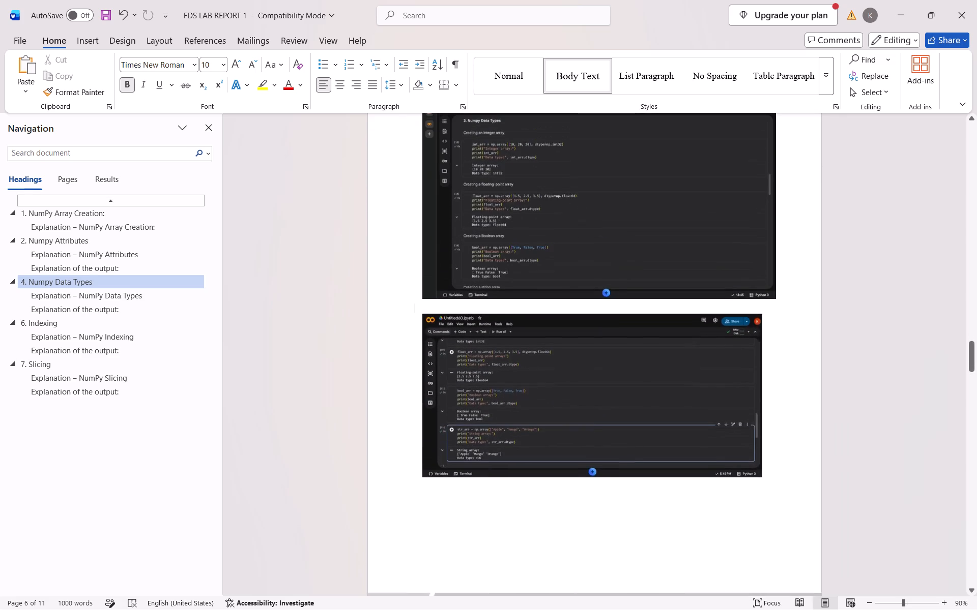
# Look through the Data Types explanation, Indexing and Slicing pages for Colab screenshots whose account avatar still needs covering.
pyautogui.scroll(-7, 614, 307)
pyautogui.scroll(-15, 614, 309)
pyautogui.scroll(-8, 607, 347)
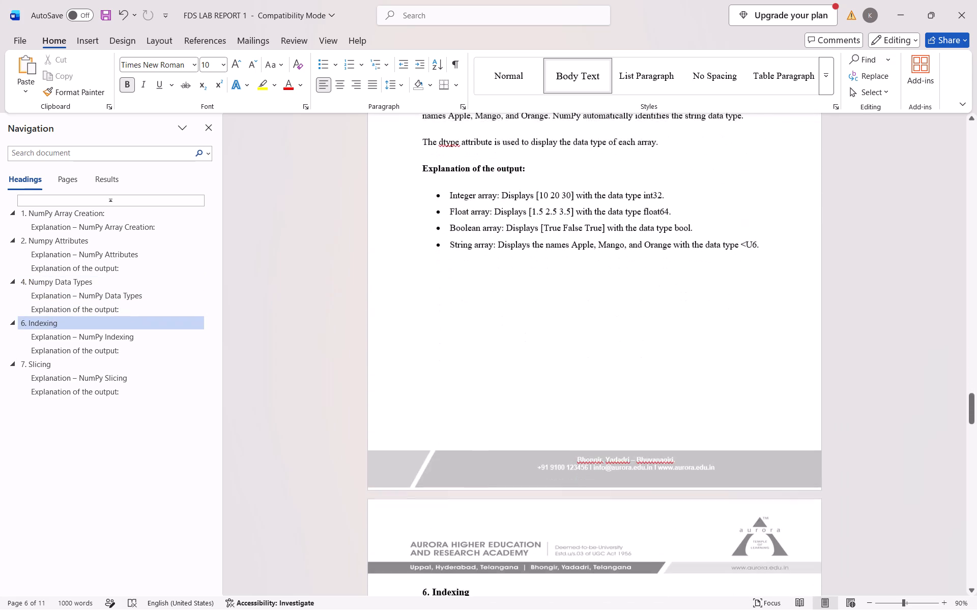
pyautogui.scroll(-19, 592, 325)
pyautogui.scroll(2, 578, 338)
pyautogui.scroll(-7, 578, 338)
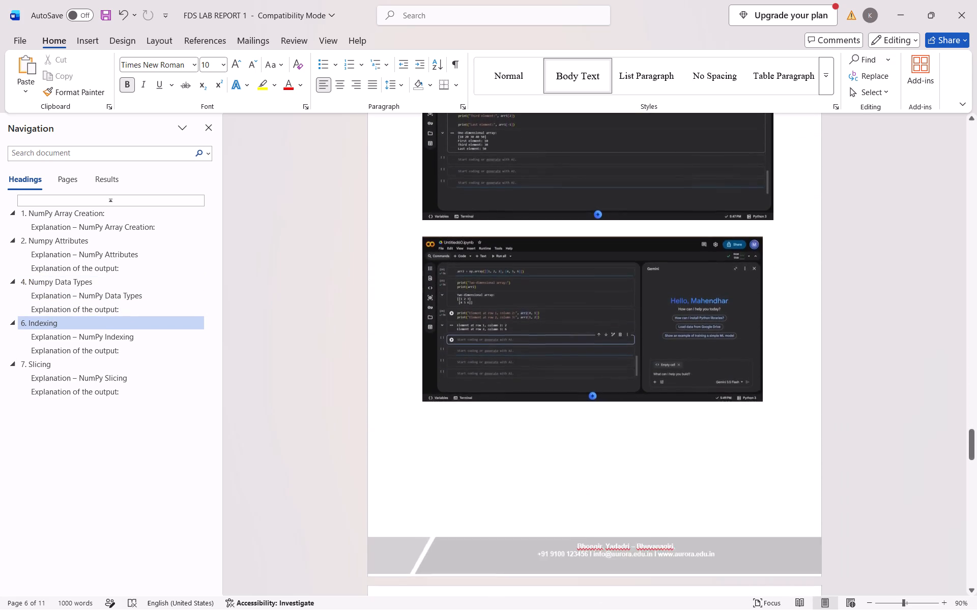
pyautogui.scroll(-12, 580, 338)
pyautogui.scroll(11, 582, 342)
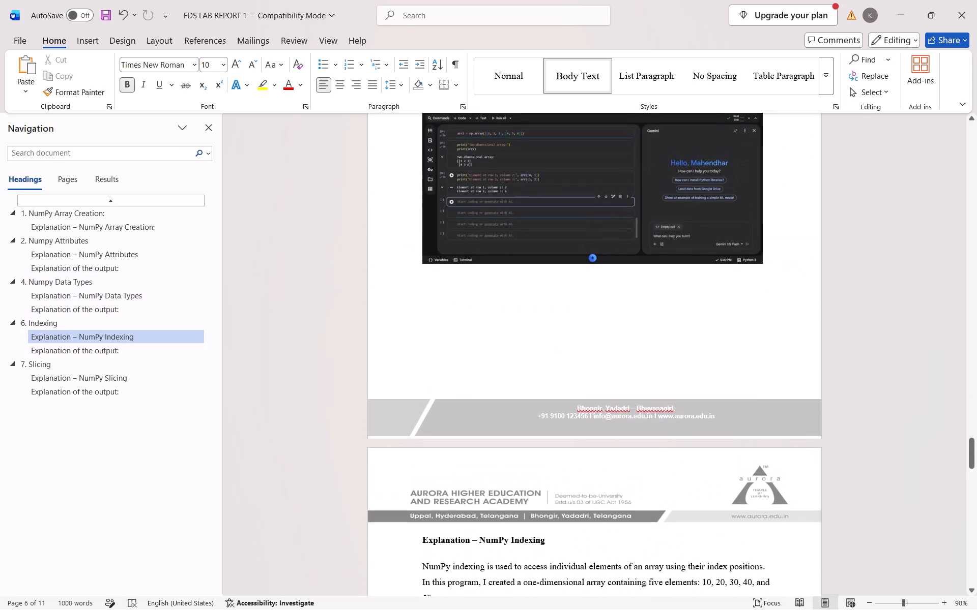
pyautogui.scroll(1, 586, 341)
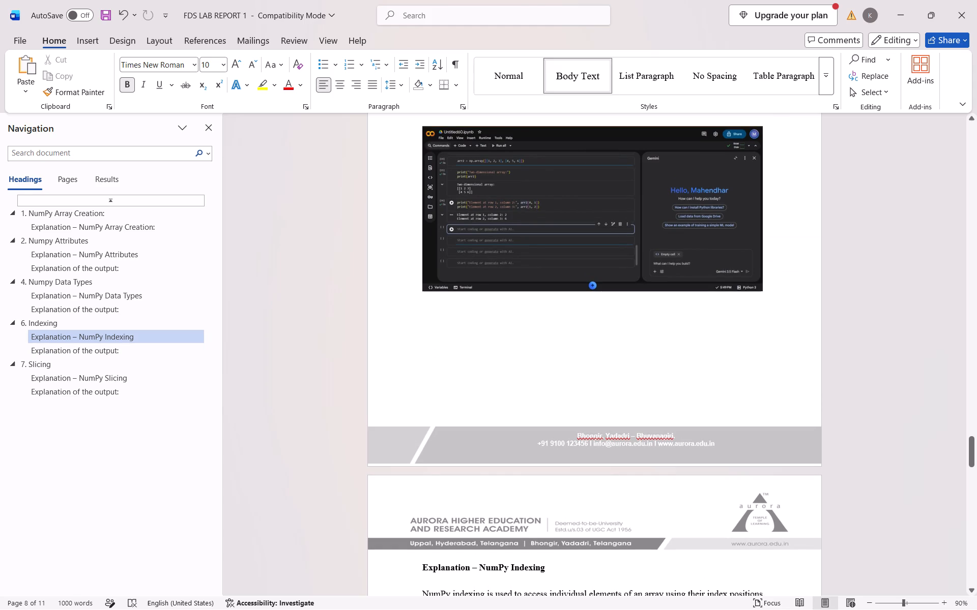
pyautogui.scroll(7, 586, 341)
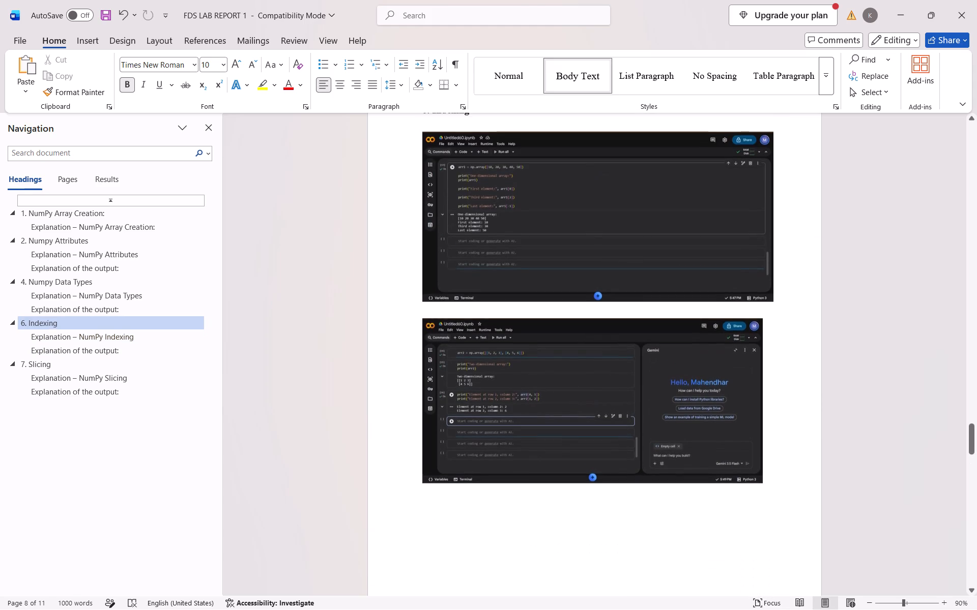
pyautogui.scroll(-12, 600, 331)
pyautogui.scroll(-20, 603, 337)
pyautogui.scroll(-13, 603, 337)
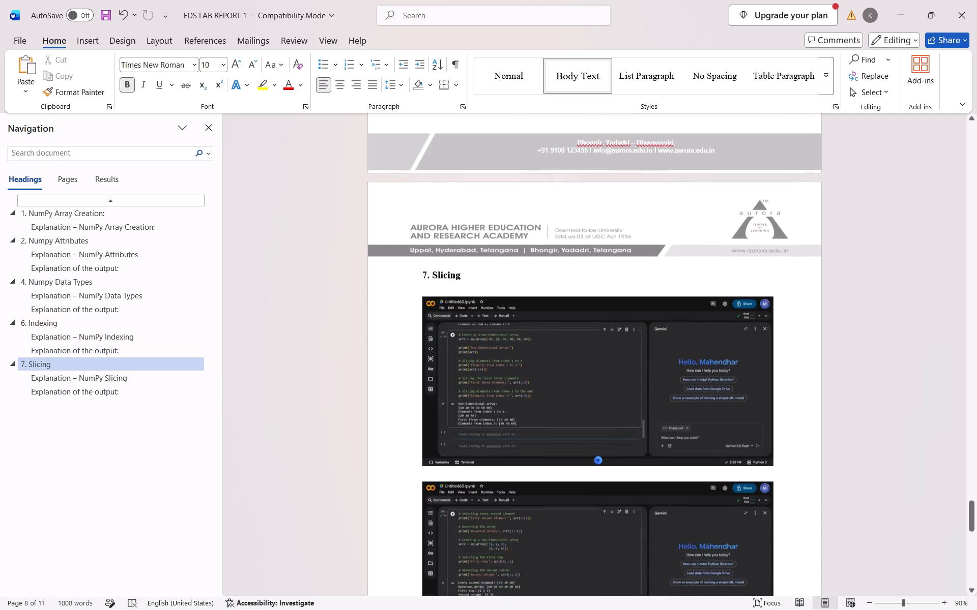
pyautogui.scroll(2, 602, 347)
pyautogui.scroll(-12, 602, 347)
pyautogui.scroll(-9, 605, 348)
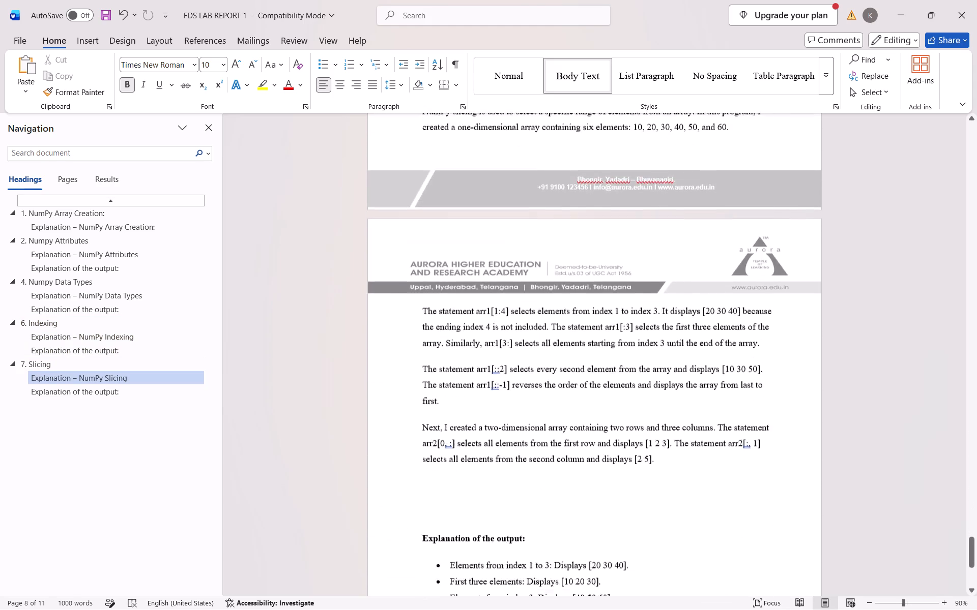
pyautogui.scroll(17, 605, 348)
pyautogui.scroll(4, 606, 349)
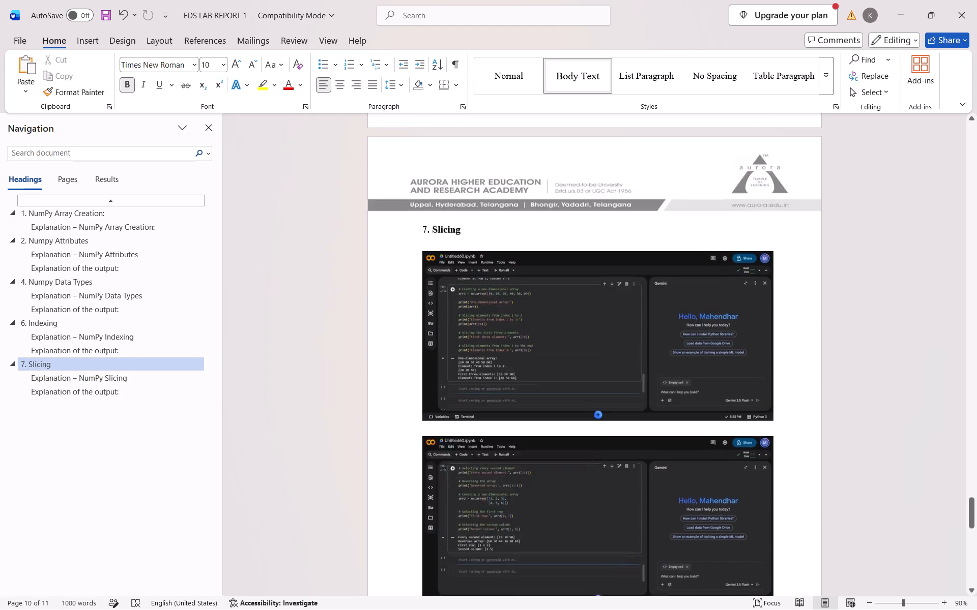
pyautogui.scroll(20, 606, 349)
pyautogui.scroll(20, 606, 349)
pyautogui.scroll(5, 606, 349)
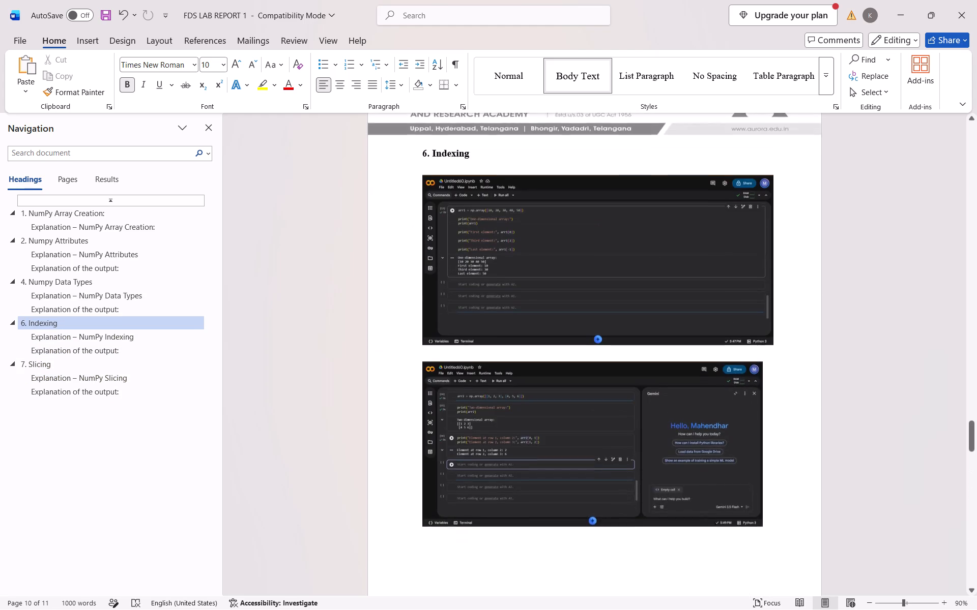
pyautogui.scroll(-4, 670, 422)
pyautogui.keyDown('ctrl'); pyautogui.scroll(7, 669, 356); pyautogui.keyUp('ctrl')
pyautogui.scroll(-1, 669, 356)
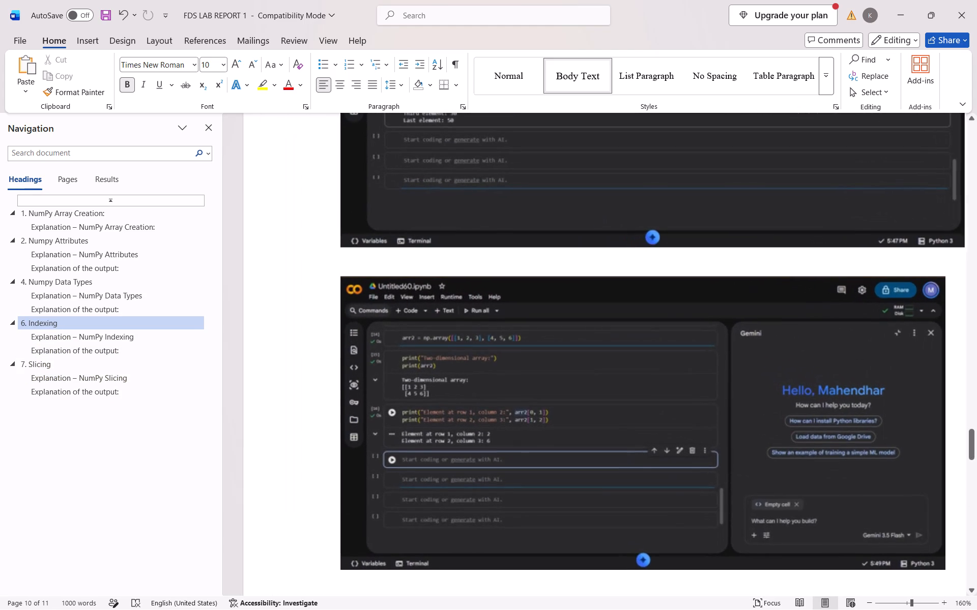
pyautogui.keyDown('ctrl'); pyautogui.scroll(-4, 759, 363); pyautogui.keyUp('ctrl')
pyautogui.scroll(6, 762, 363)
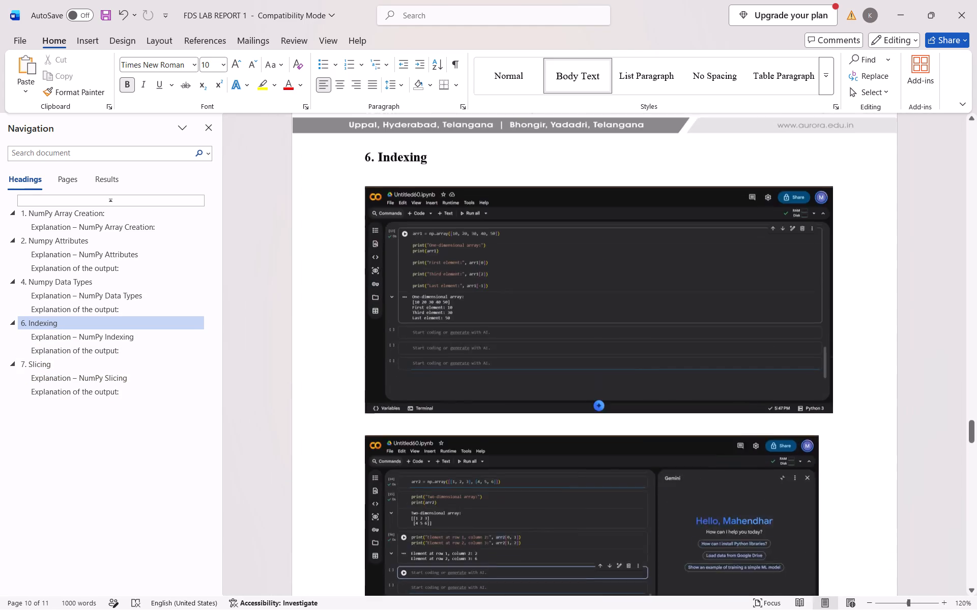
pyautogui.scroll(19, 791, 345)
pyautogui.scroll(9, 788, 351)
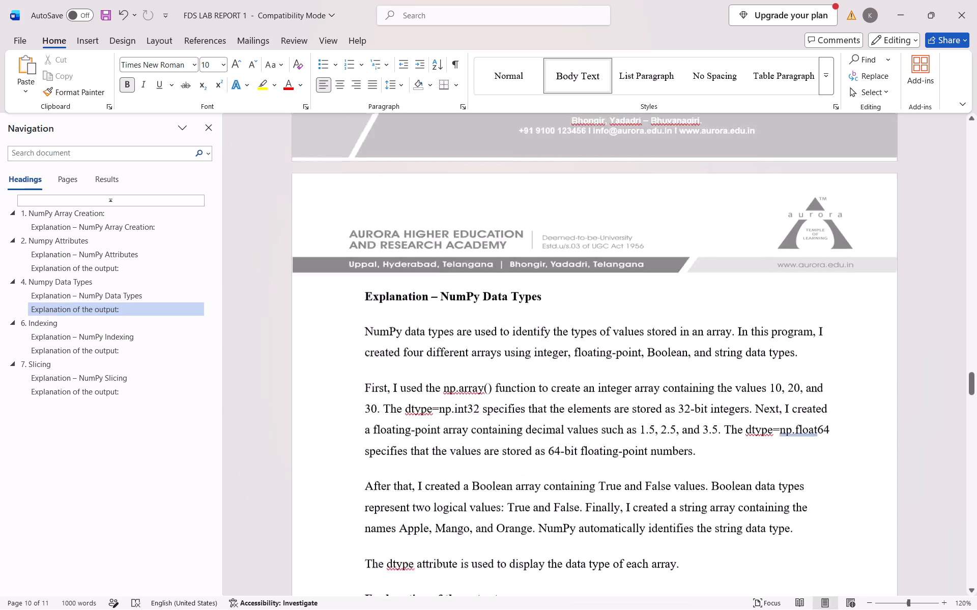
pyautogui.scroll(9, 788, 351)
pyautogui.scroll(-18, 771, 335)
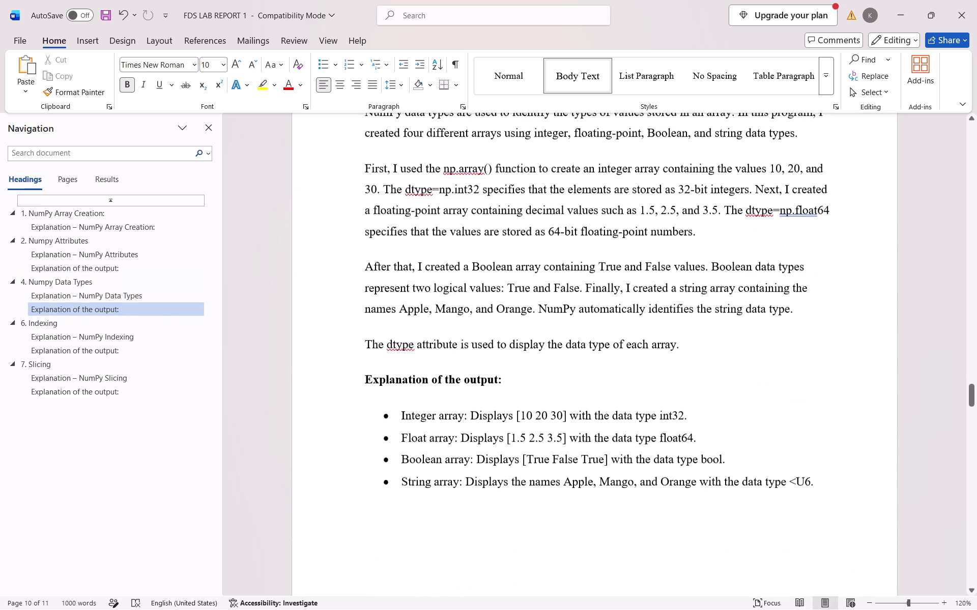
# Paste the avatar snip on the 6. Indexing page, below its second screenshot, and set its wrapping to In Front of Text.
pyautogui.scroll(-18, 757, 312)
pyautogui.click(702, 328)
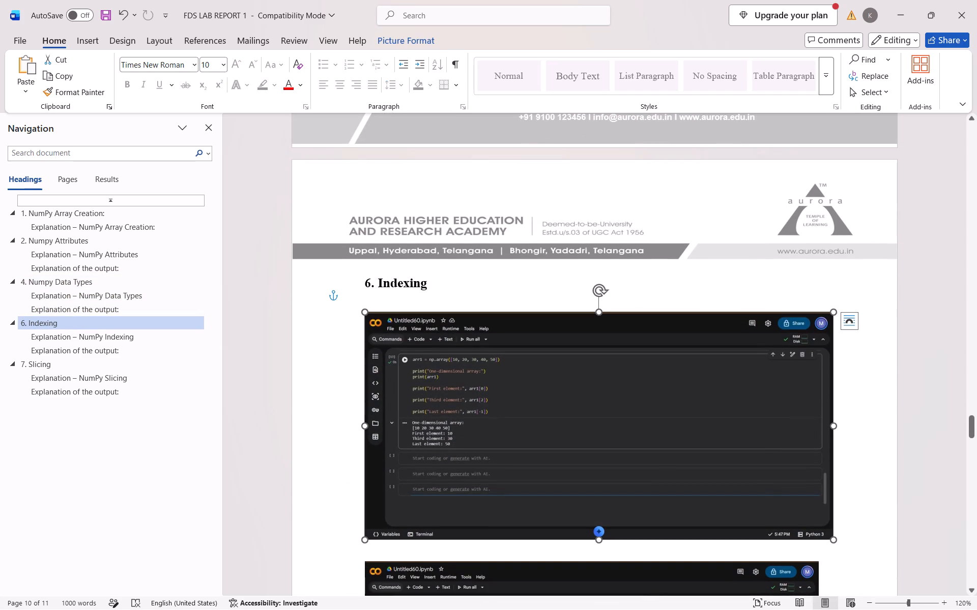
pyautogui.hotkey('ctrl', 'v')
pyautogui.moveTo(472, 570); pyautogui.dragTo(476, 564)
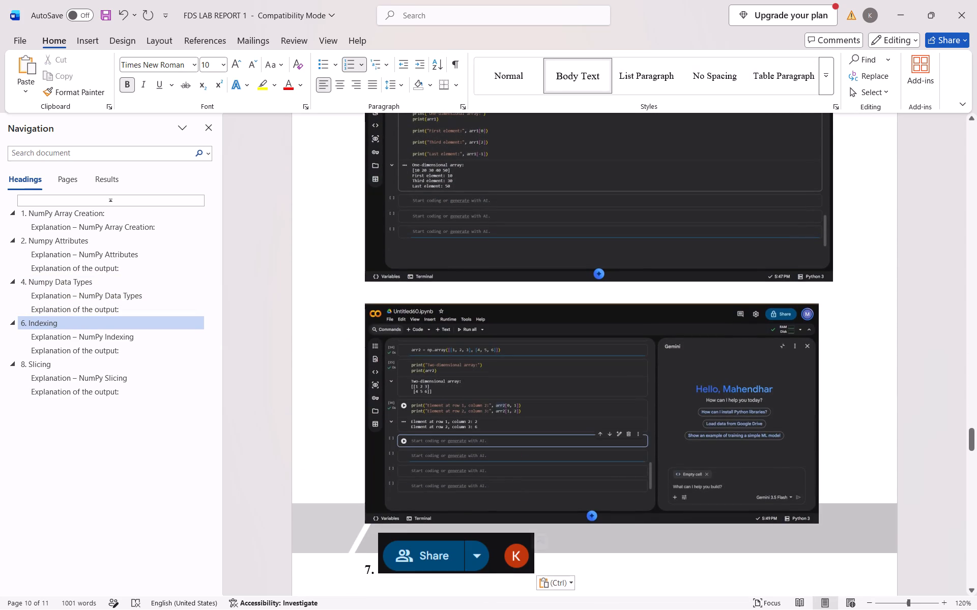
pyautogui.click(554, 544)
pyautogui.click(644, 523)
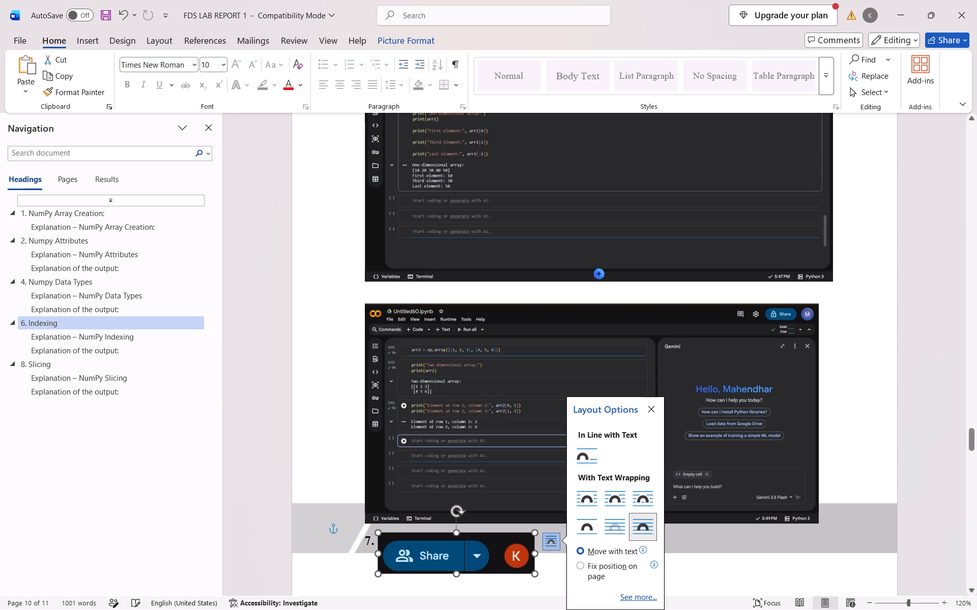
# Shrink the snip proportionally to about half its size and place it over the first Indexing screenshot's Share button and avatar.
pyautogui.moveTo(489, 565); pyautogui.dragTo(769, 143)
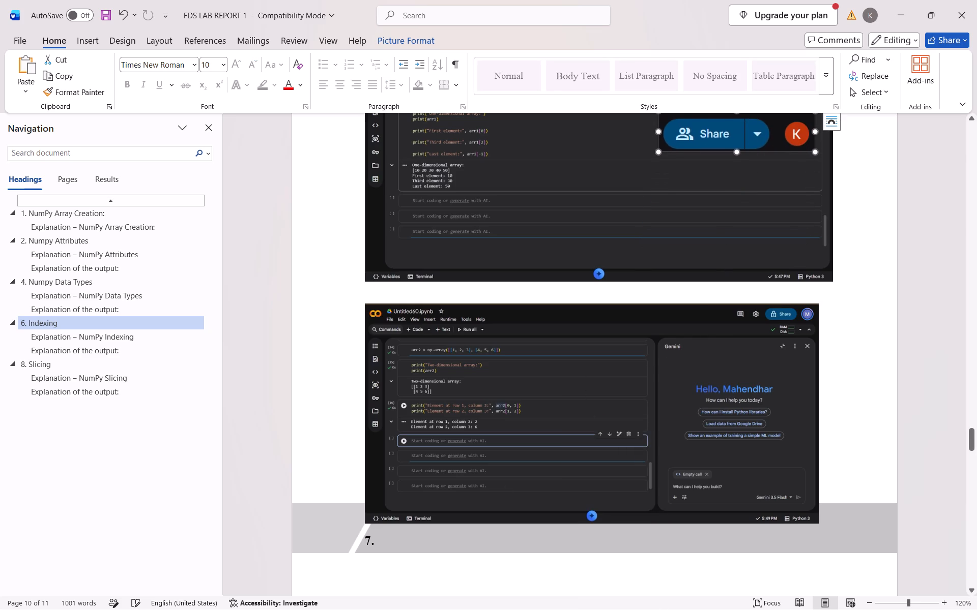
pyautogui.scroll(4, 714, 332)
pyautogui.moveTo(754, 298); pyautogui.dragTo(803, 253)
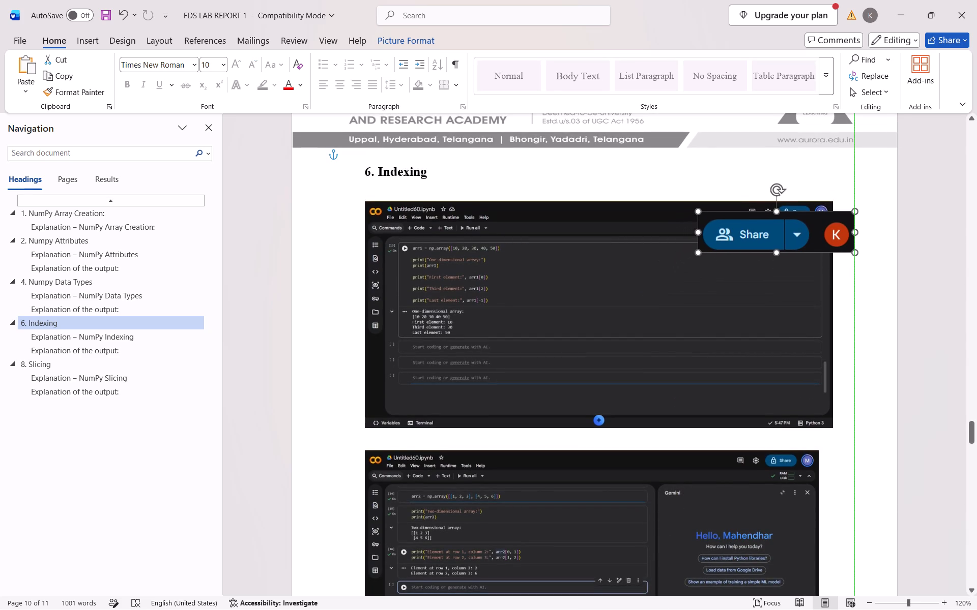
pyautogui.moveTo(803, 253); pyautogui.dragTo(807, 250)
pyautogui.keyDown('ctrl'); pyautogui.scroll(-3, 751, 318); pyautogui.keyUp('ctrl')
pyautogui.keyDown('ctrl'); pyautogui.scroll(7, 751, 318); pyautogui.keyUp('ctrl')
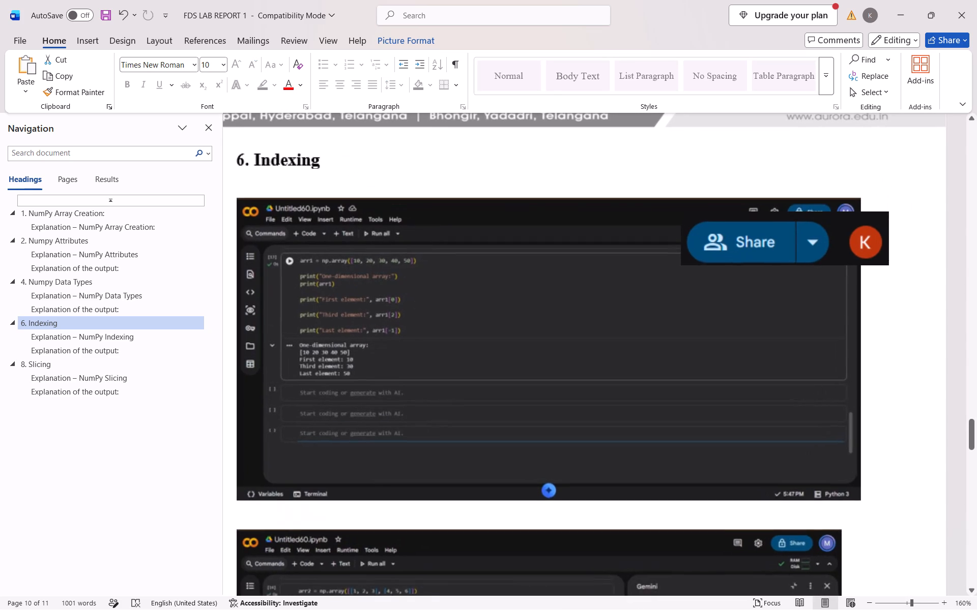
pyautogui.click(801, 249)
pyautogui.moveTo(887, 266); pyautogui.dragTo(831, 260)
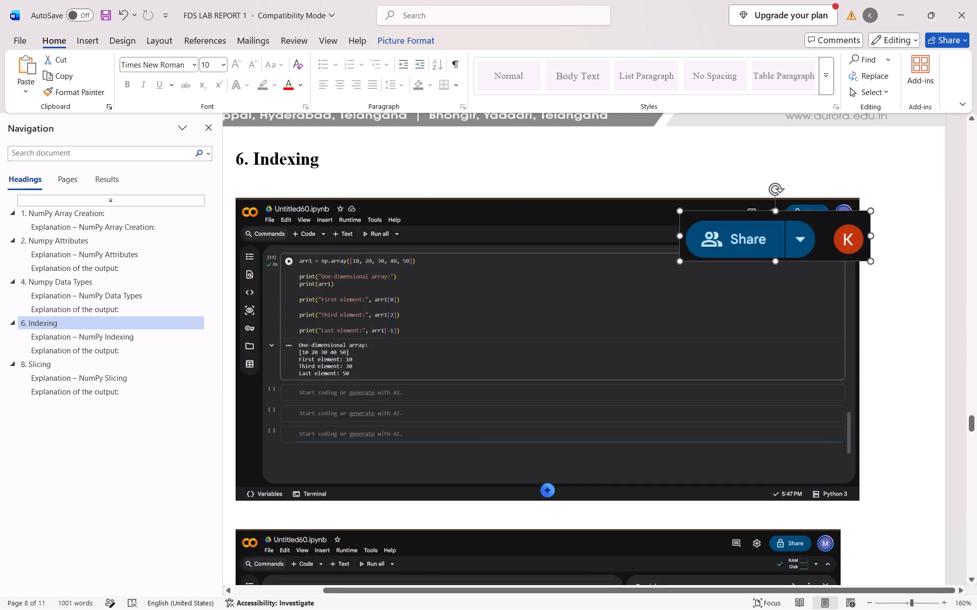
pyautogui.moveTo(831, 260); pyautogui.dragTo(791, 233)
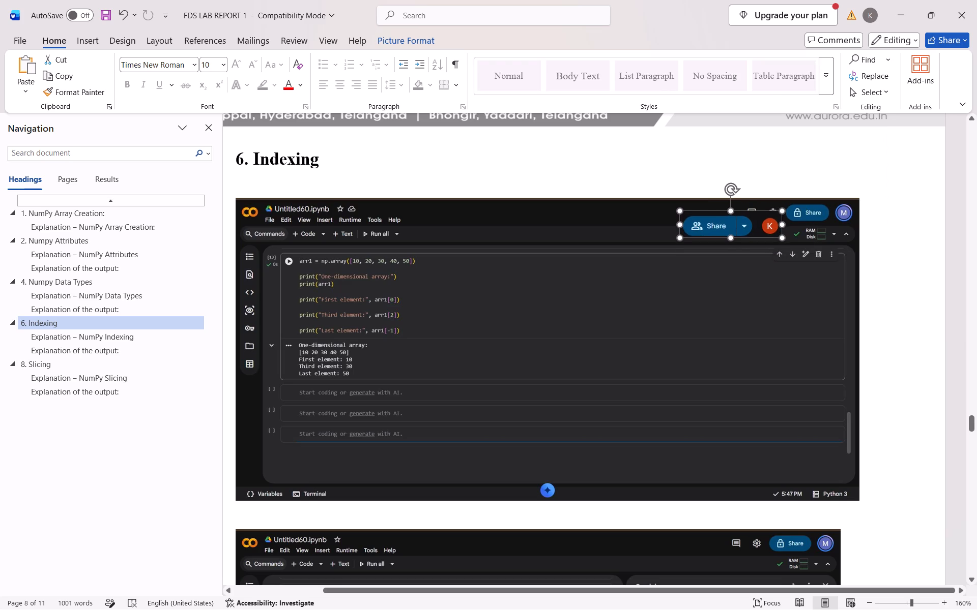
pyautogui.moveTo(791, 233); pyautogui.dragTo(791, 240)
pyautogui.moveTo(733, 232); pyautogui.dragTo(846, 237)
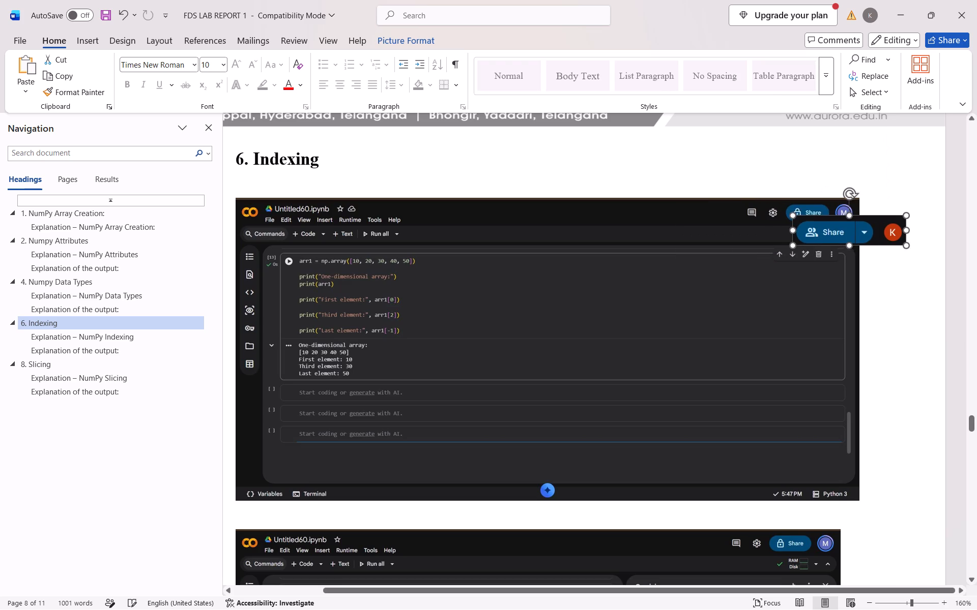
pyautogui.moveTo(846, 237); pyautogui.dragTo(834, 221)
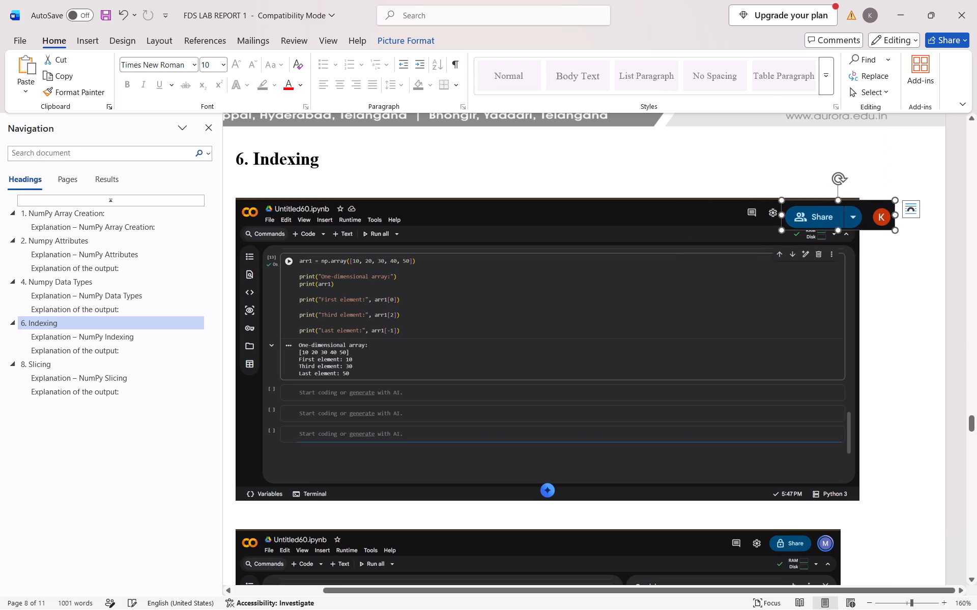
pyautogui.moveTo(895, 215); pyautogui.dragTo(840, 222)
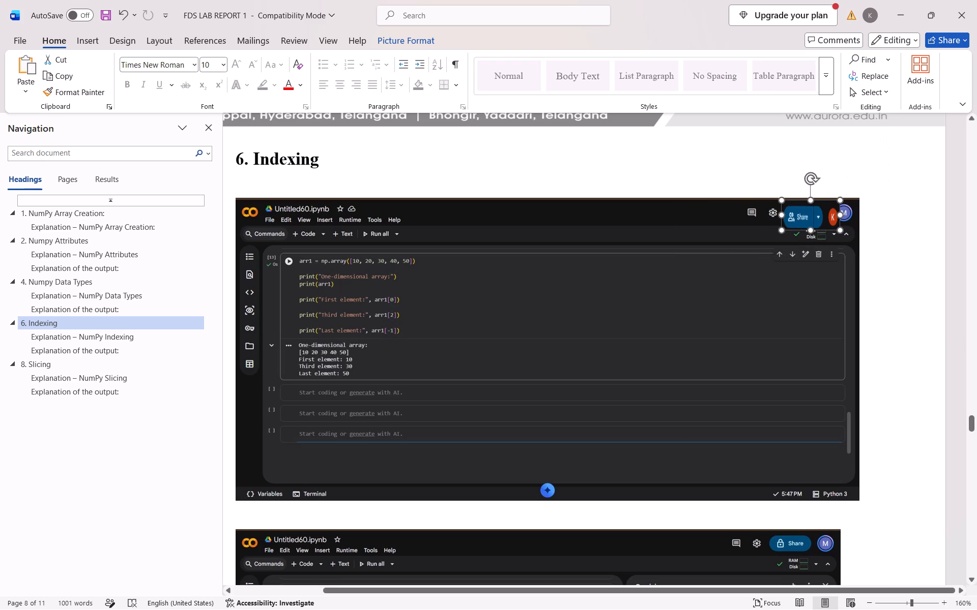
pyautogui.moveTo(840, 222); pyautogui.dragTo(859, 223)
pyautogui.click(821, 199)
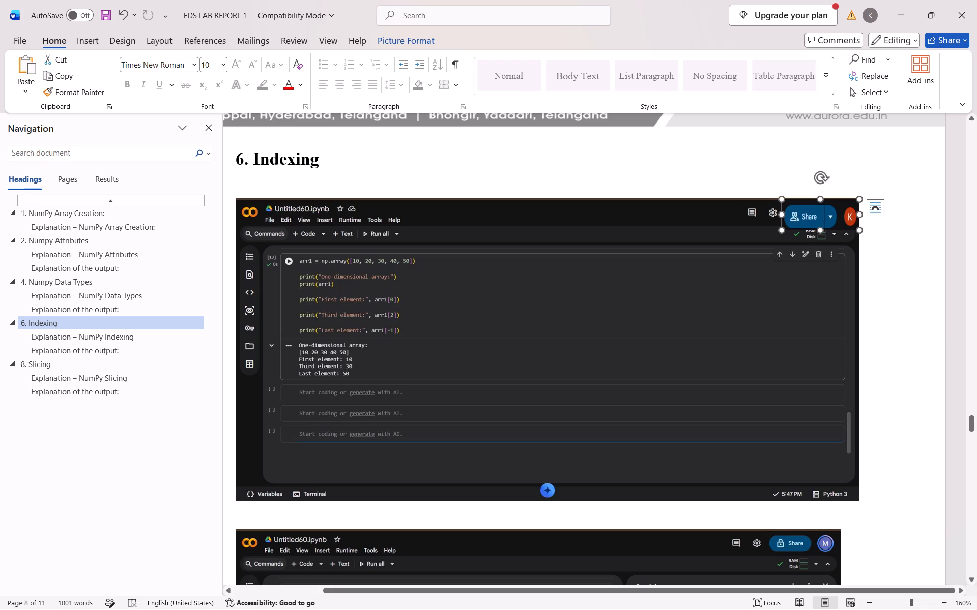
pyautogui.moveTo(822, 230); pyautogui.dragTo(824, 222)
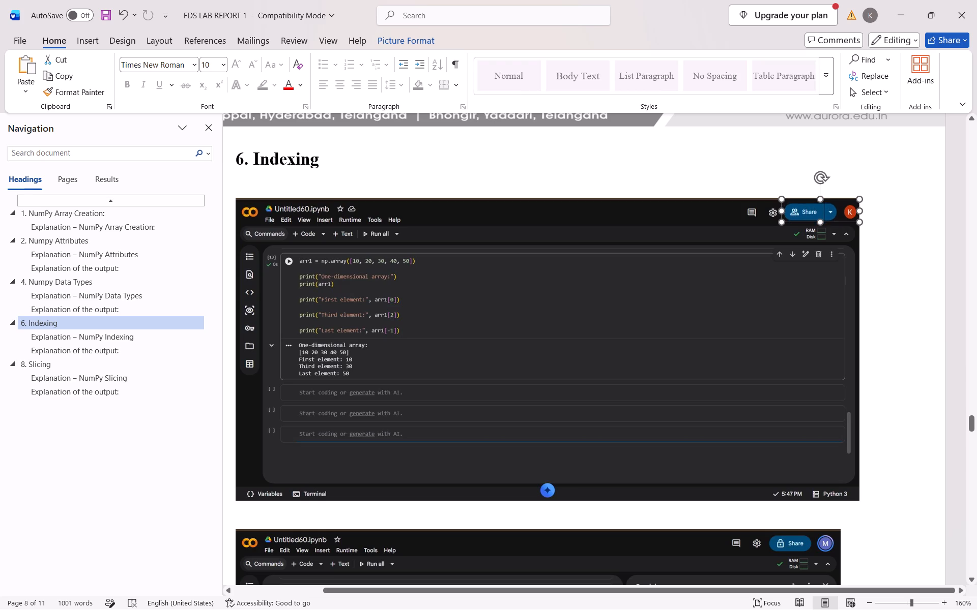
pyautogui.moveTo(824, 222); pyautogui.dragTo(824, 223)
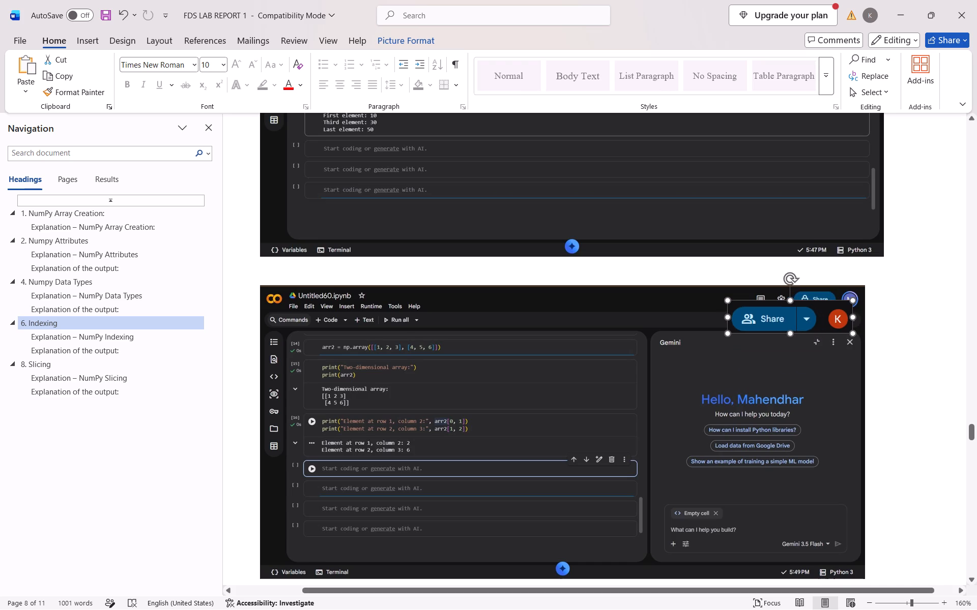
# Narrow, flatten and align the snip so it covers the second Indexing screenshot's Share button and avatar within the header bar.
pyautogui.moveTo(849, 317); pyautogui.dragTo(794, 323)
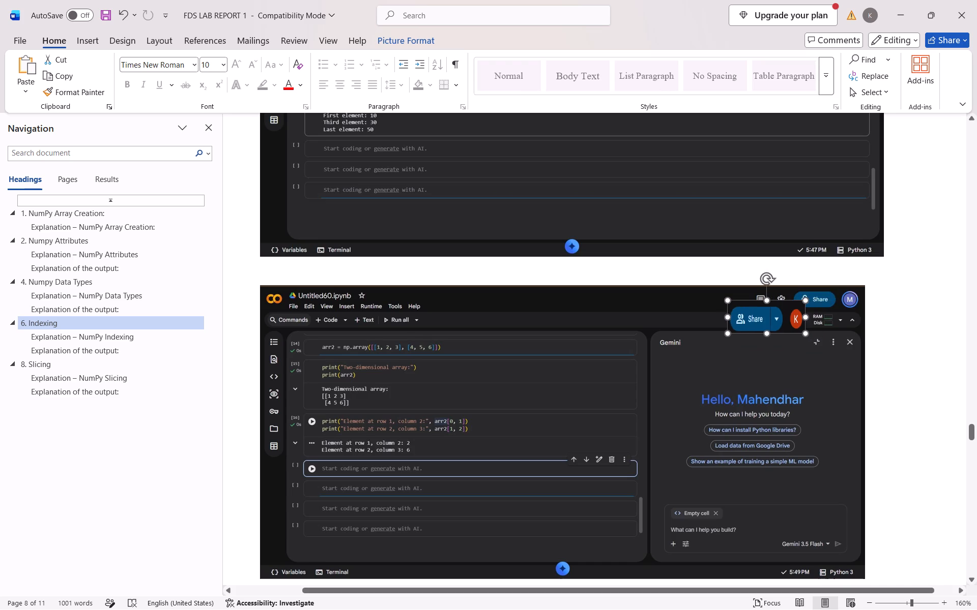
pyautogui.moveTo(794, 323); pyautogui.dragTo(809, 321)
pyautogui.moveTo(770, 321); pyautogui.dragTo(835, 314)
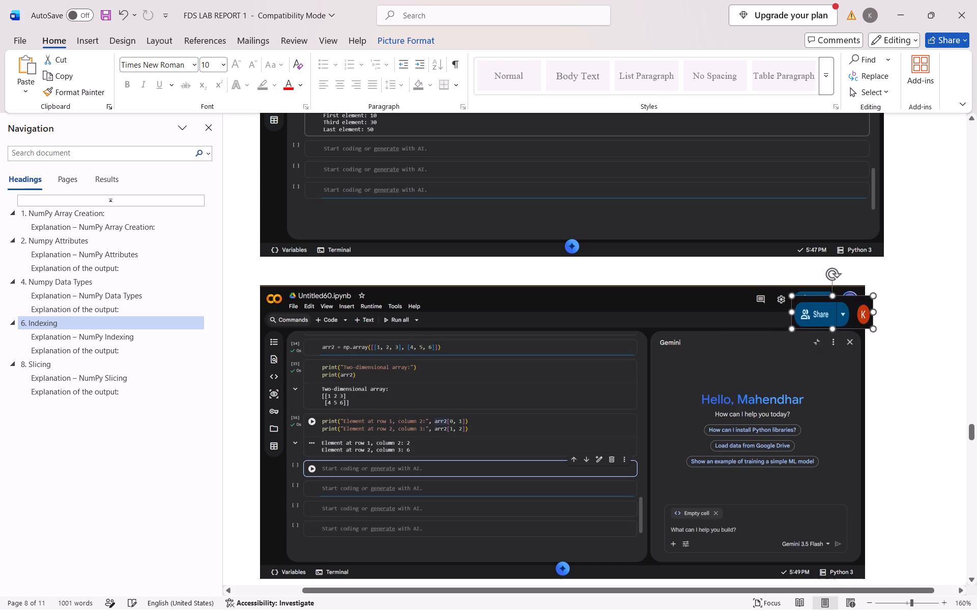
pyautogui.moveTo(835, 314); pyautogui.dragTo(830, 308)
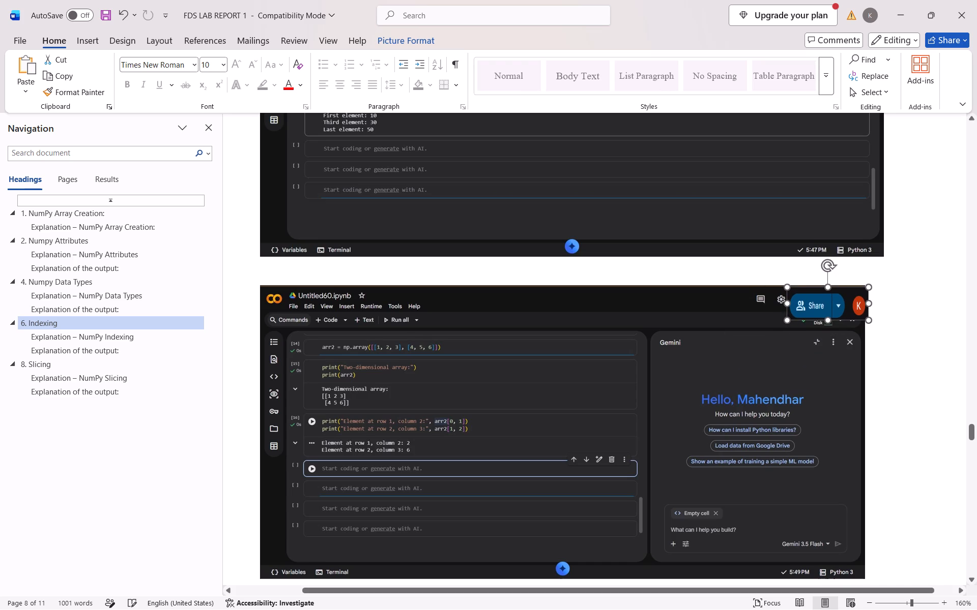
pyautogui.moveTo(830, 308); pyautogui.dragTo(829, 308)
pyautogui.moveTo(827, 318); pyautogui.dragTo(828, 306)
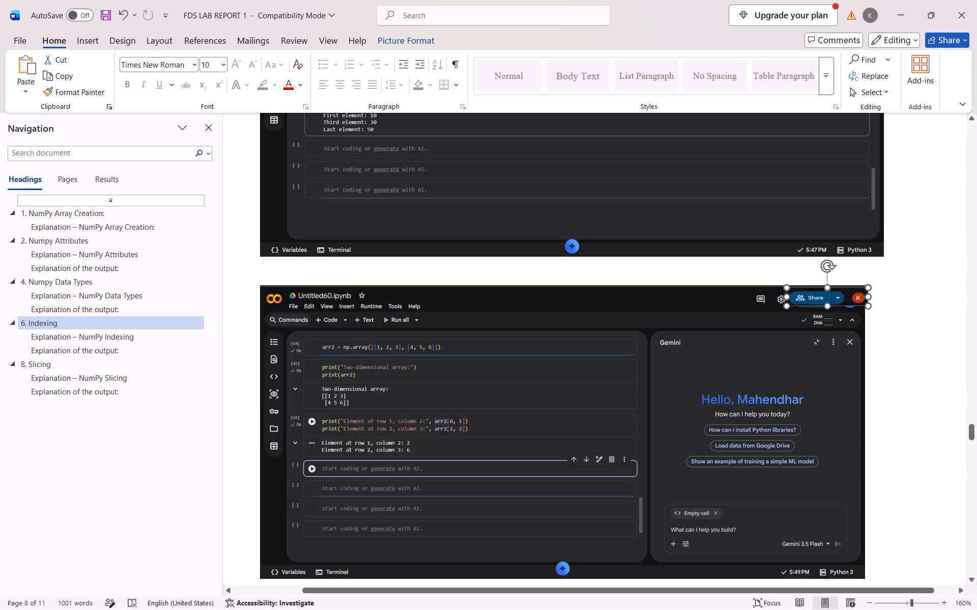
pyautogui.moveTo(828, 306); pyautogui.dragTo(827, 311)
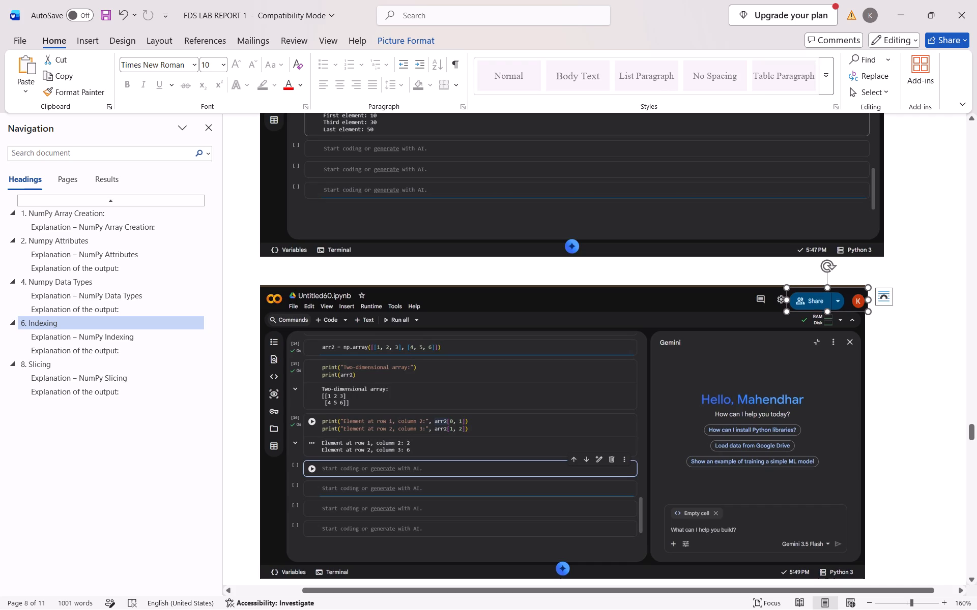
pyautogui.moveTo(868, 300); pyautogui.dragTo(859, 302)
pyautogui.click(750, 244)
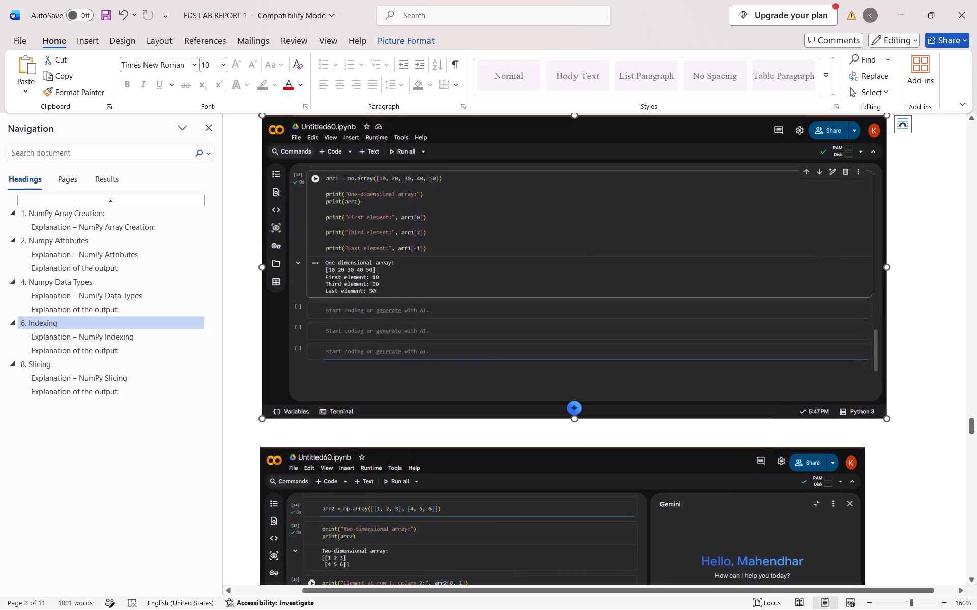
# Paste the avatar snip on the 8. Slicing page, below its second screenshot, and set its wrapping to In Front of Text.
pyautogui.scroll(-12, 743, 406)
pyautogui.scroll(-17, 741, 395)
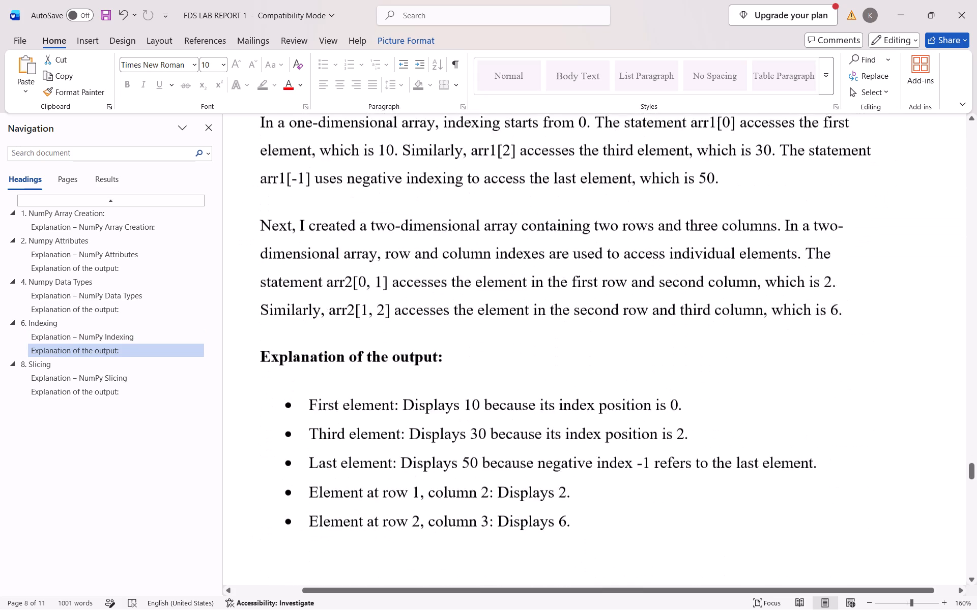
pyautogui.scroll(-20, 741, 392)
pyautogui.scroll(3, 741, 390)
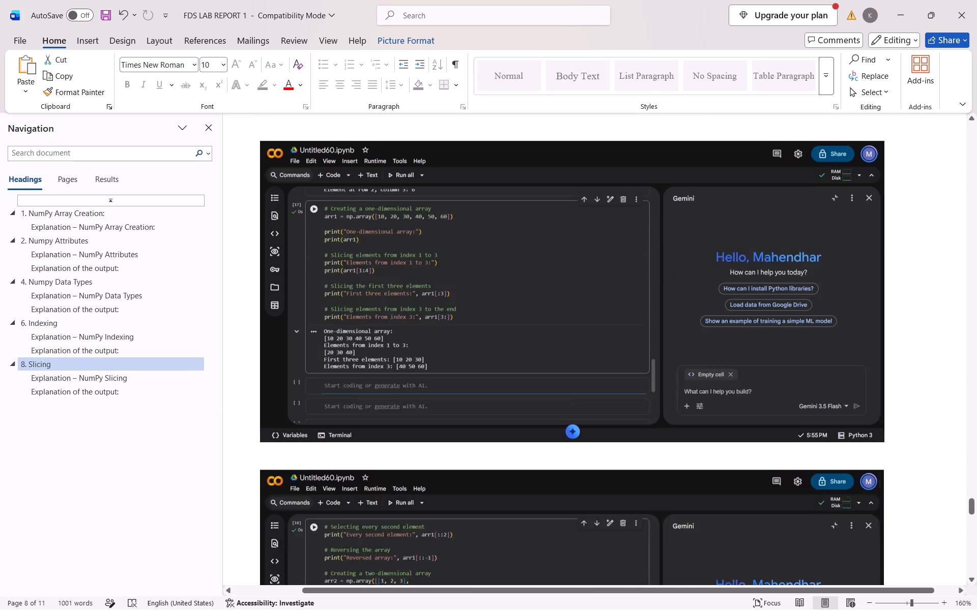
pyautogui.click(751, 324)
pyautogui.hotkey('ctrl', 'v')
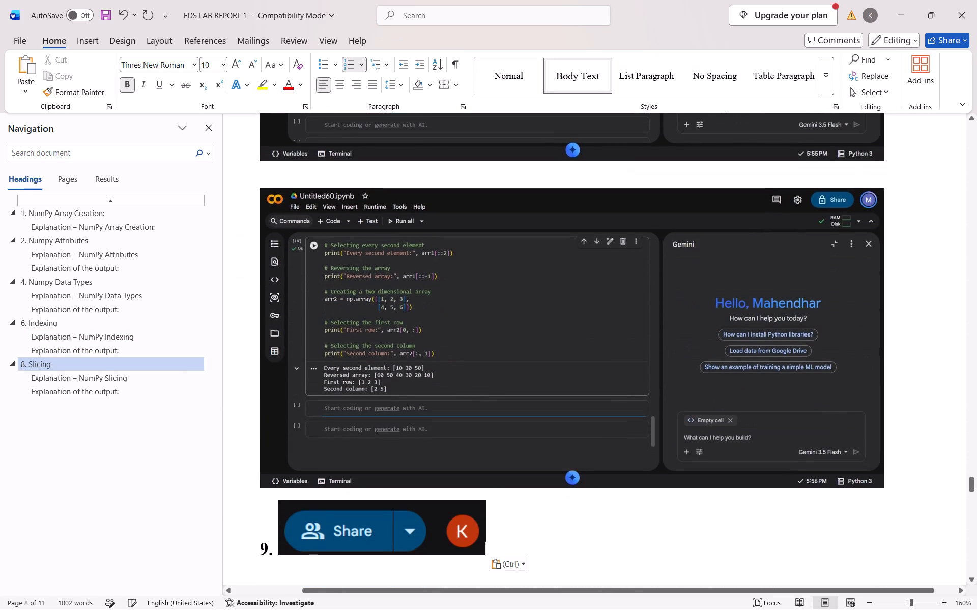
pyautogui.click(437, 536)
pyautogui.click(513, 505)
pyautogui.click(477, 513)
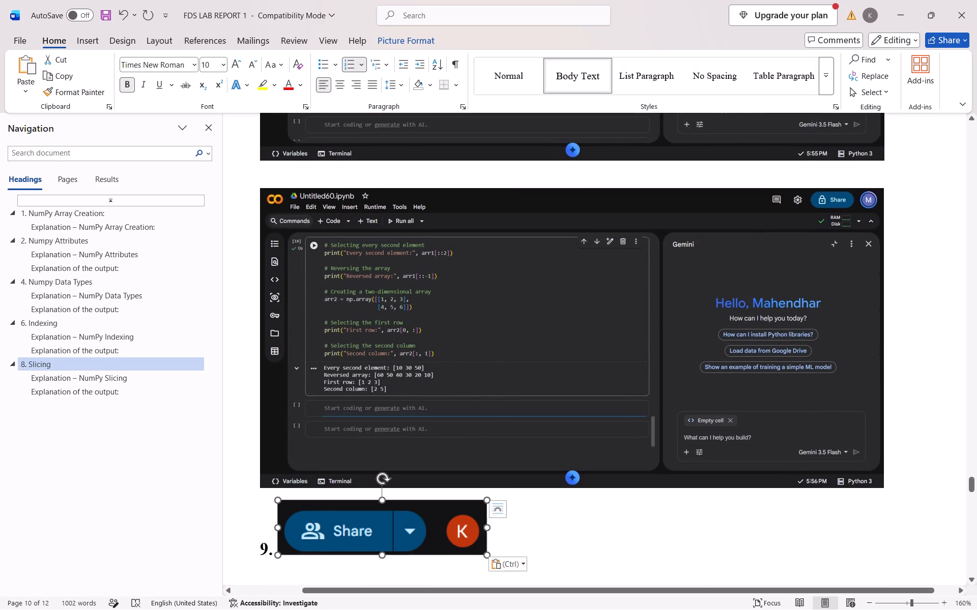
pyautogui.click(494, 505)
pyautogui.click(500, 503)
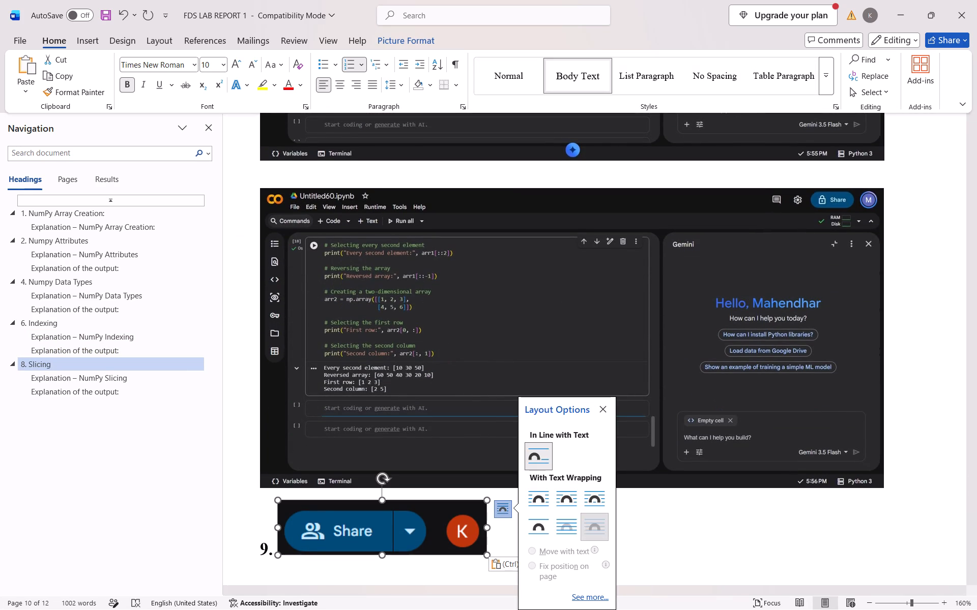
pyautogui.click(592, 529)
# Move the snip onto the first Slicing screenshot's header and resize it to cover the Share button and avatar up to the screenshot's edge.
pyautogui.moveTo(428, 528); pyautogui.dragTo(717, 168)
pyautogui.scroll(7, 701, 421)
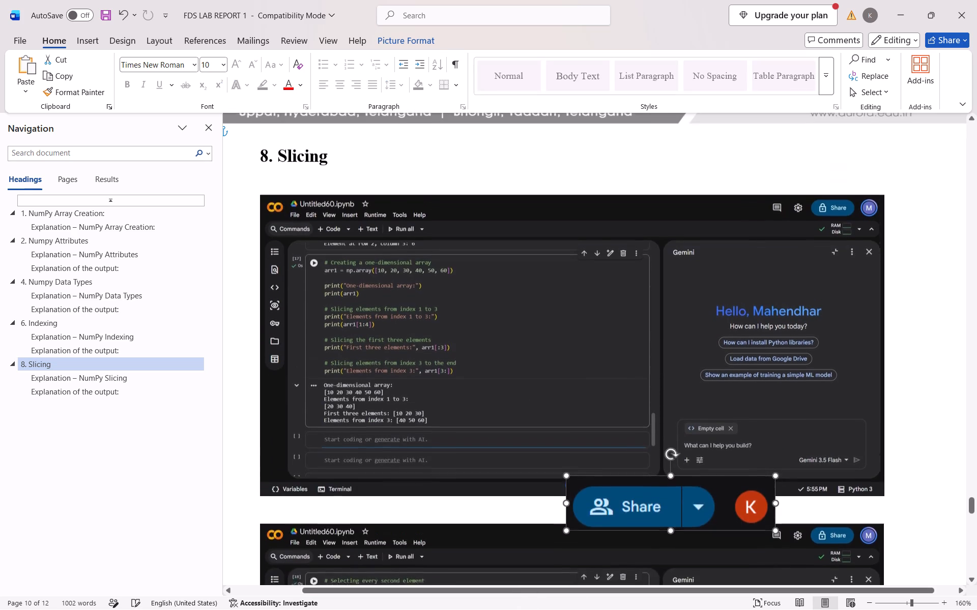
pyautogui.moveTo(668, 511); pyautogui.dragTo(816, 236)
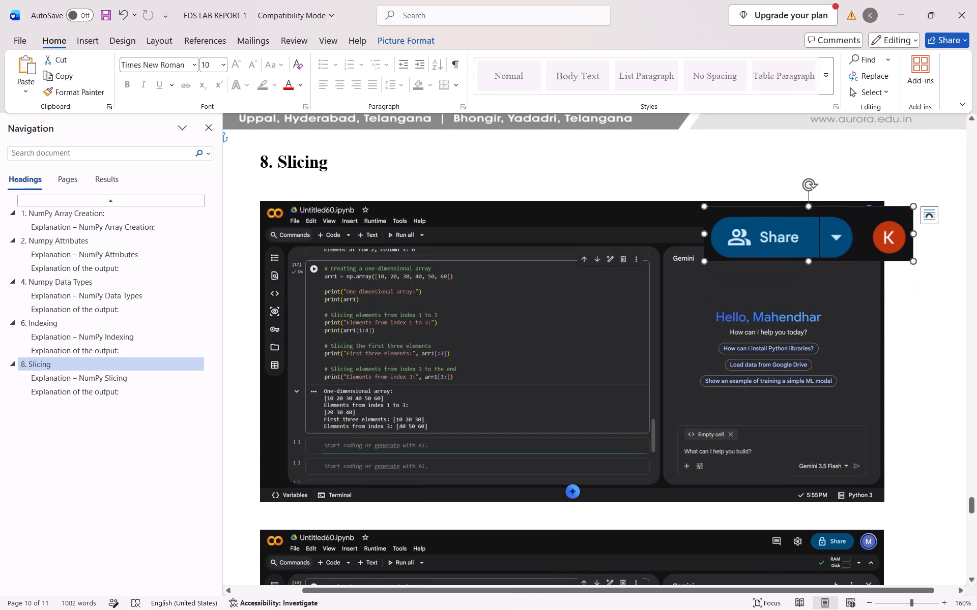
pyautogui.moveTo(913, 232); pyautogui.dragTo(818, 242)
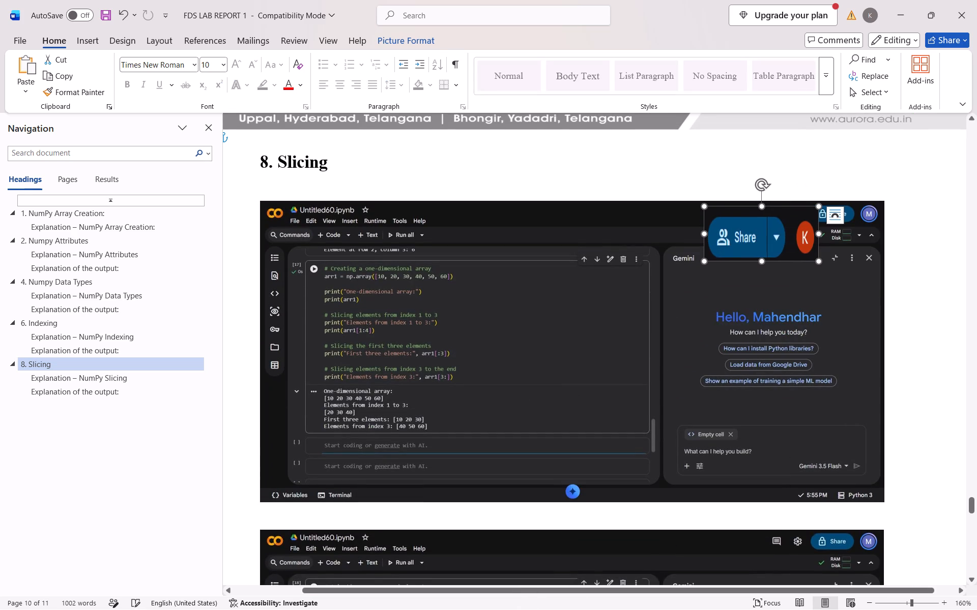
pyautogui.moveTo(764, 207); pyautogui.dragTo(767, 232)
pyautogui.moveTo(759, 254); pyautogui.dragTo(864, 223)
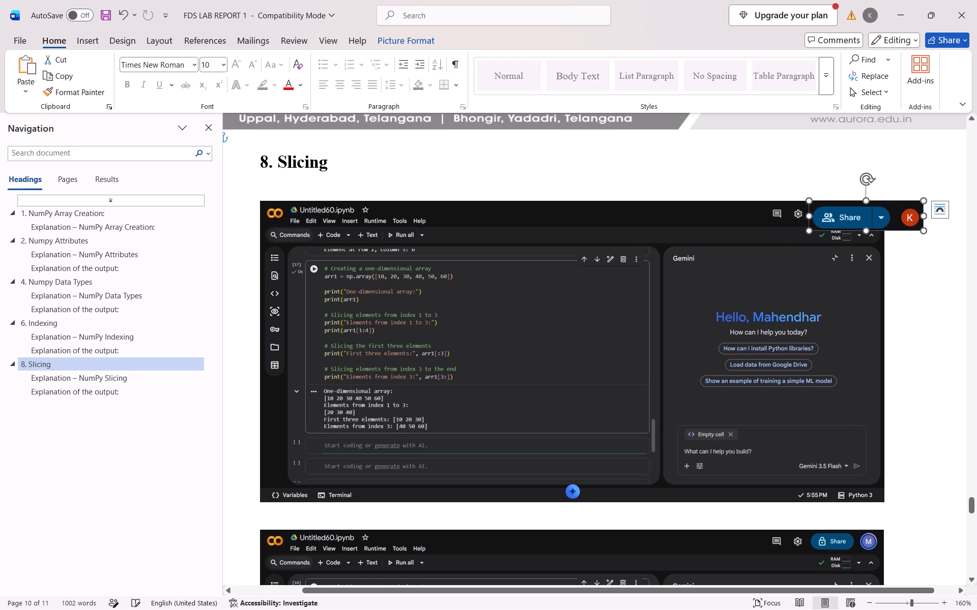
pyautogui.moveTo(923, 215); pyautogui.dragTo(876, 225)
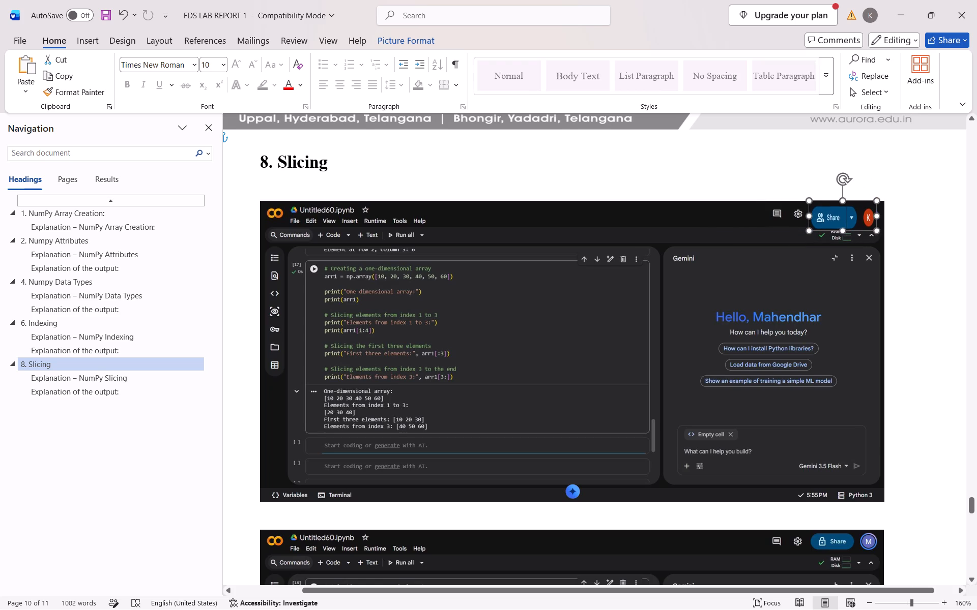
pyautogui.moveTo(876, 225); pyautogui.dragTo(883, 223)
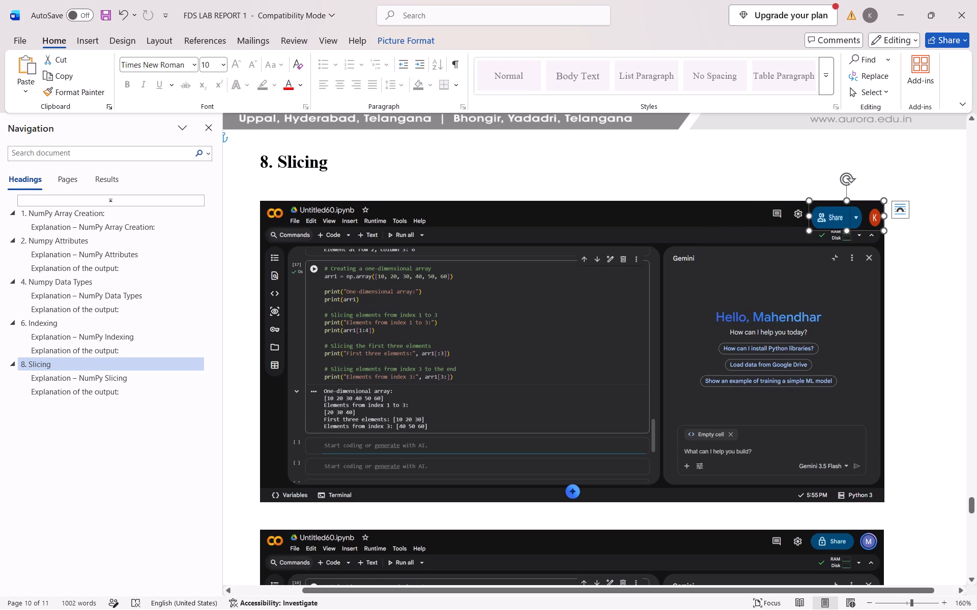
pyautogui.click(847, 228)
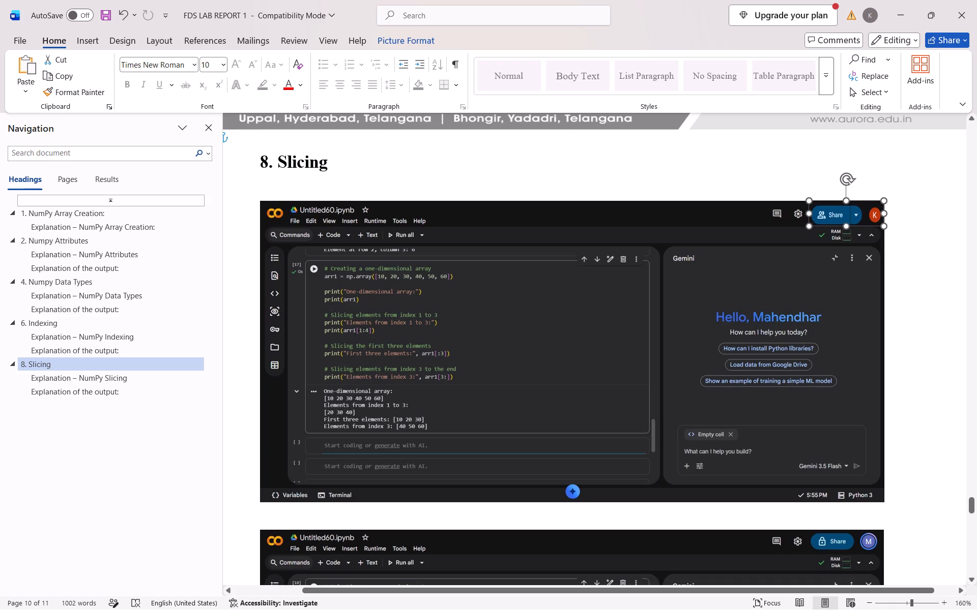
pyautogui.click(903, 280)
# Paste another avatar snip at the end of the Explanation – NumPy Slicing heading and set its wrapping to In Front of Text.
pyautogui.scroll(-6, 842, 291)
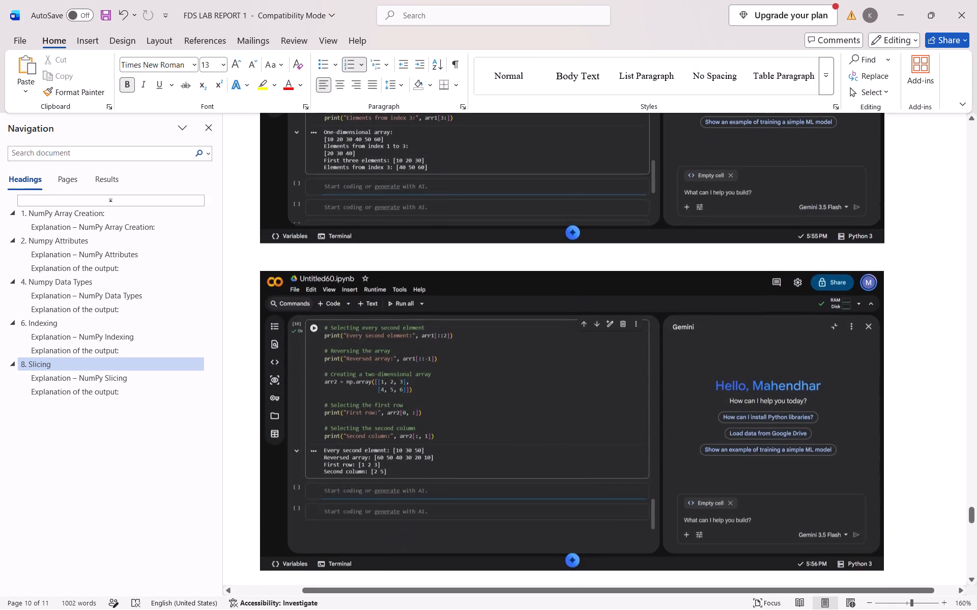
pyautogui.scroll(-6, 728, 365)
pyautogui.moveTo(544, 383); pyautogui.dragTo(544, 367)
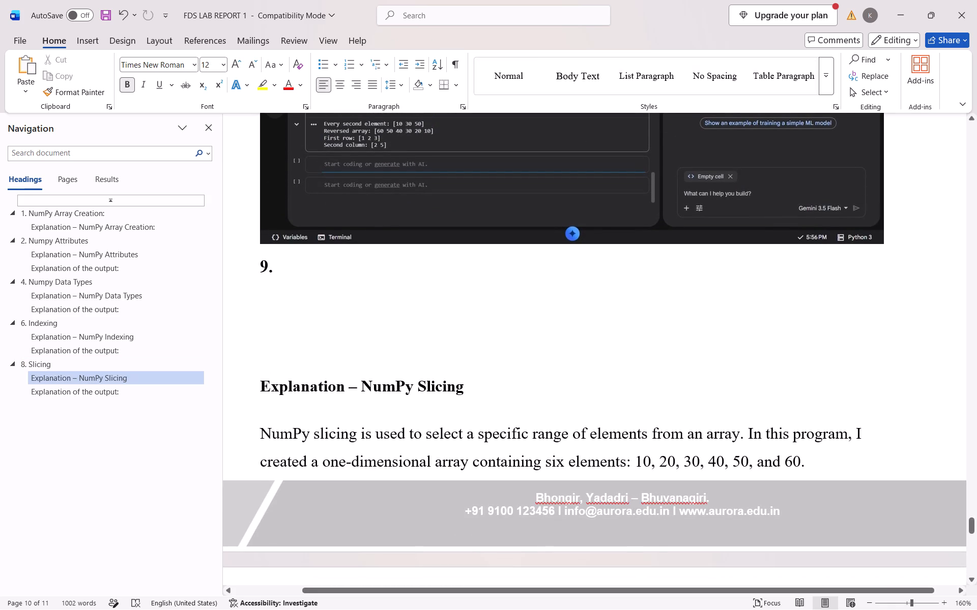
pyautogui.hotkey('ctrl', 'v')
pyautogui.click(523, 393)
pyautogui.click(698, 391)
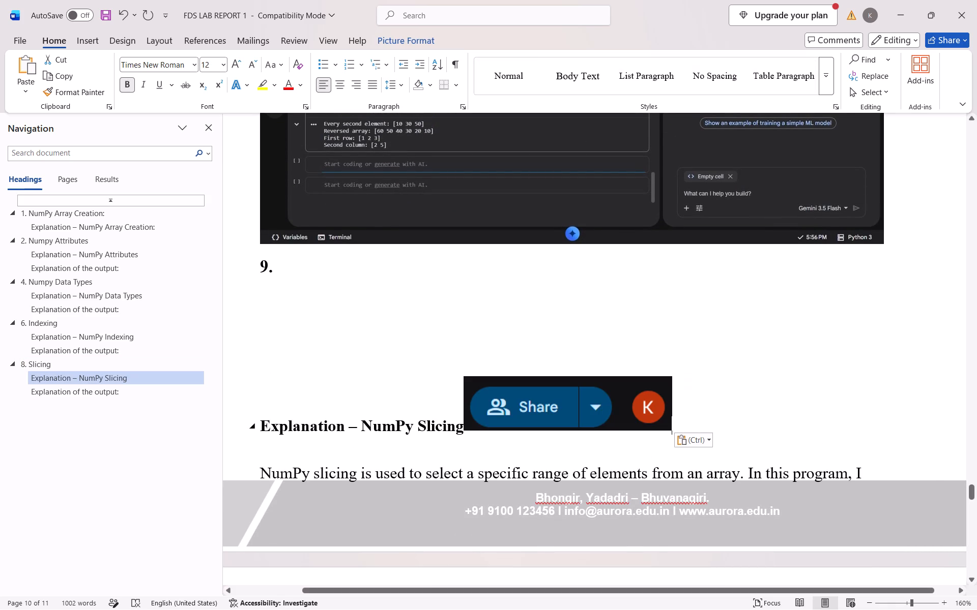
pyautogui.click(644, 386)
pyautogui.click(687, 382)
pyautogui.click(784, 501)
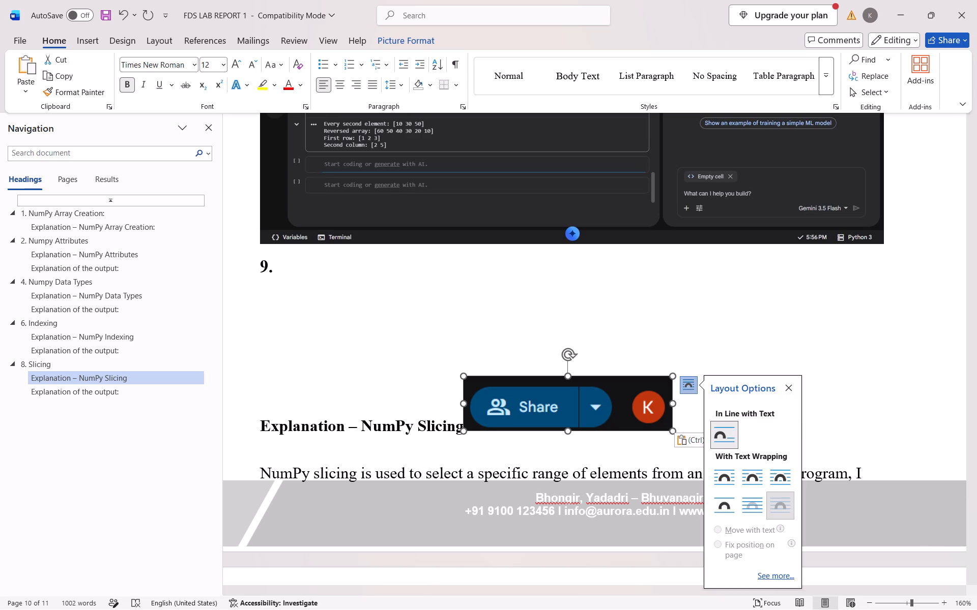
# Move the snip onto the second Slicing screenshot's header and resize it to cover the Share button and avatar.
pyautogui.moveTo(564, 398); pyautogui.dragTo(772, 184)
pyautogui.scroll(5, 736, 327)
pyautogui.moveTo(798, 454); pyautogui.dragTo(842, 219)
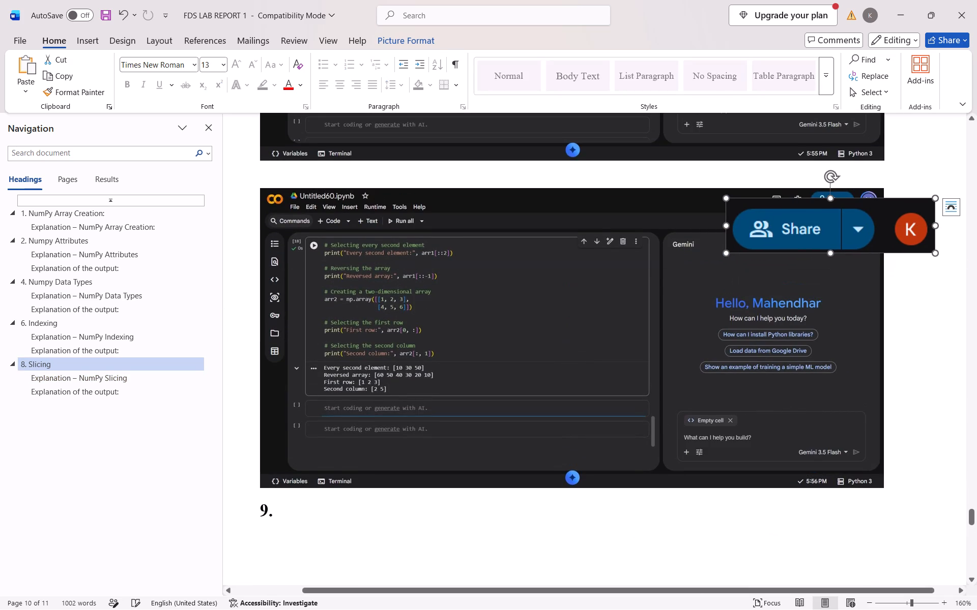
pyautogui.moveTo(936, 225); pyautogui.dragTo(819, 238)
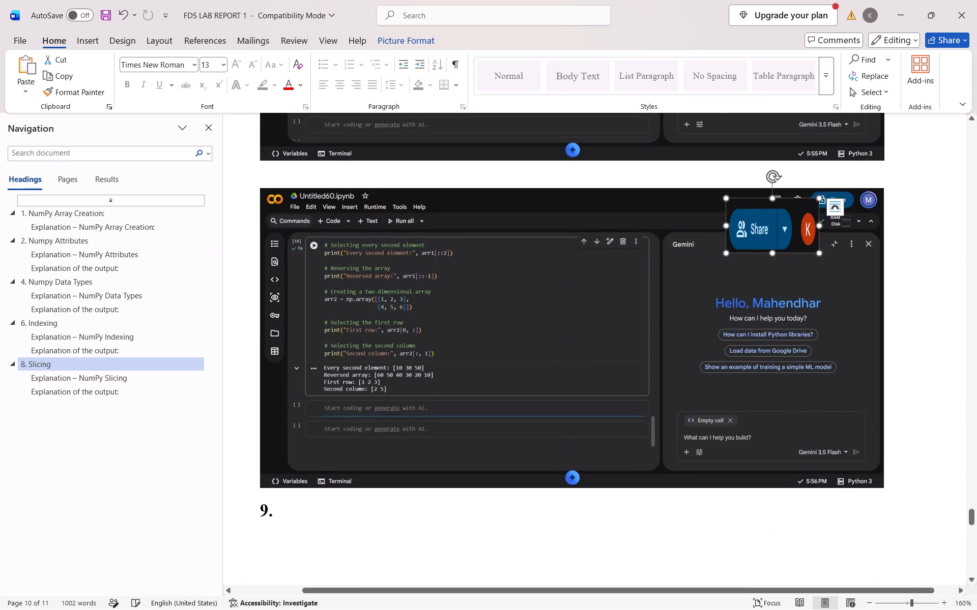
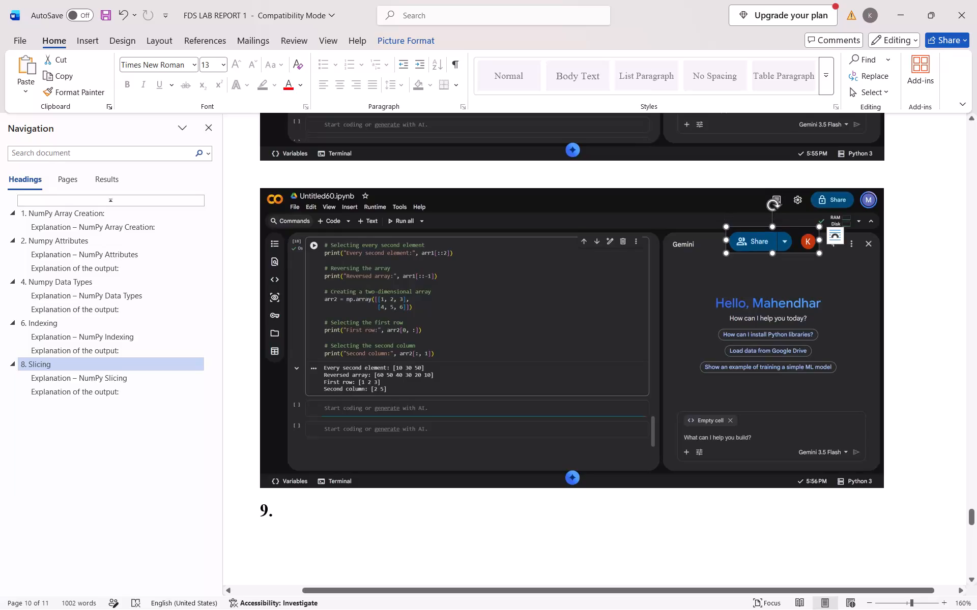
# Move the avatar snip onto the second Slicing screenshot's header and resize it to fit over the Share button and avatar.
pyautogui.moveTo(766, 246); pyautogui.dragTo(844, 207)
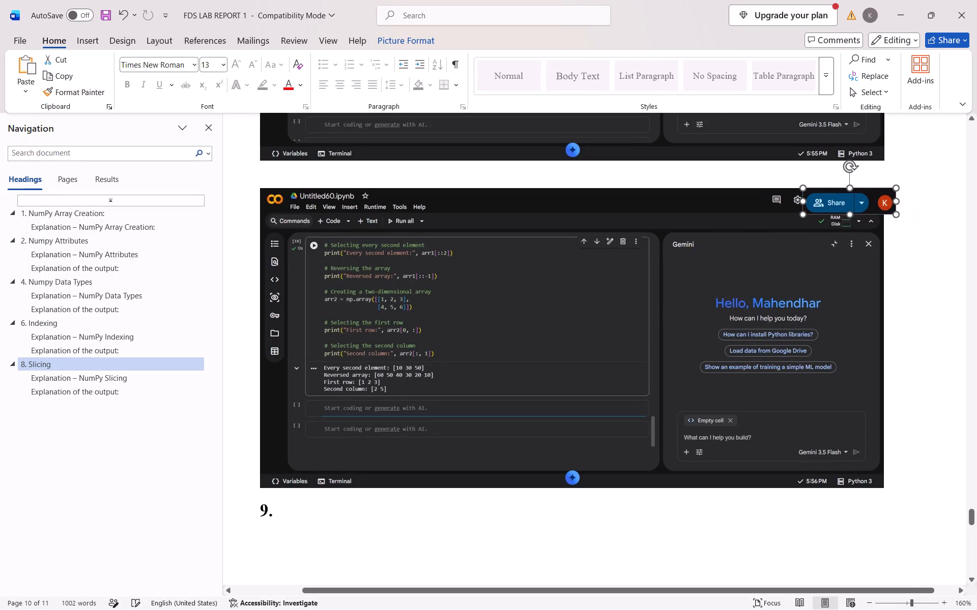
pyautogui.moveTo(844, 207); pyautogui.dragTo(850, 207)
pyautogui.moveTo(899, 201); pyautogui.dragTo(850, 206)
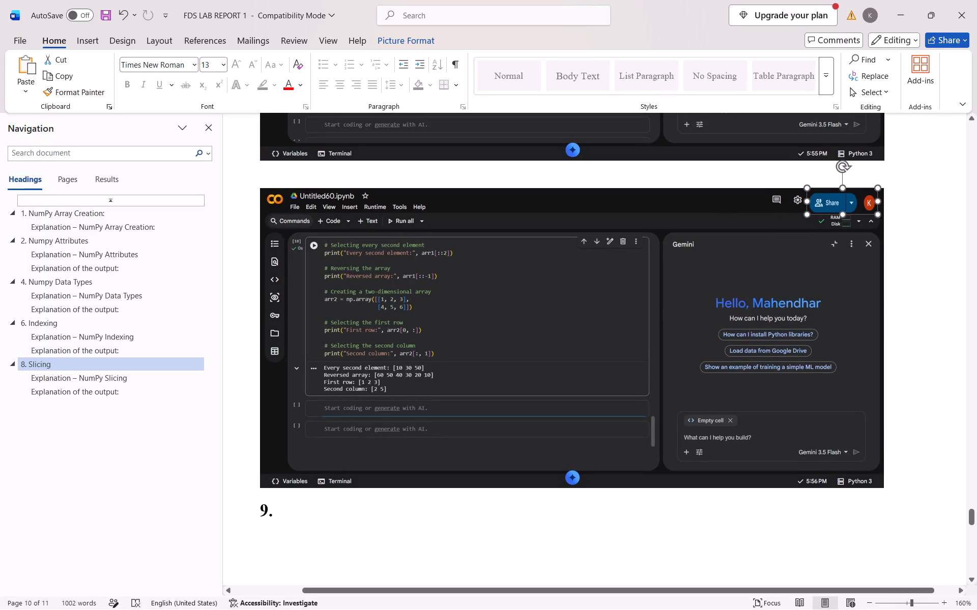
pyautogui.moveTo(850, 206); pyautogui.dragTo(883, 205)
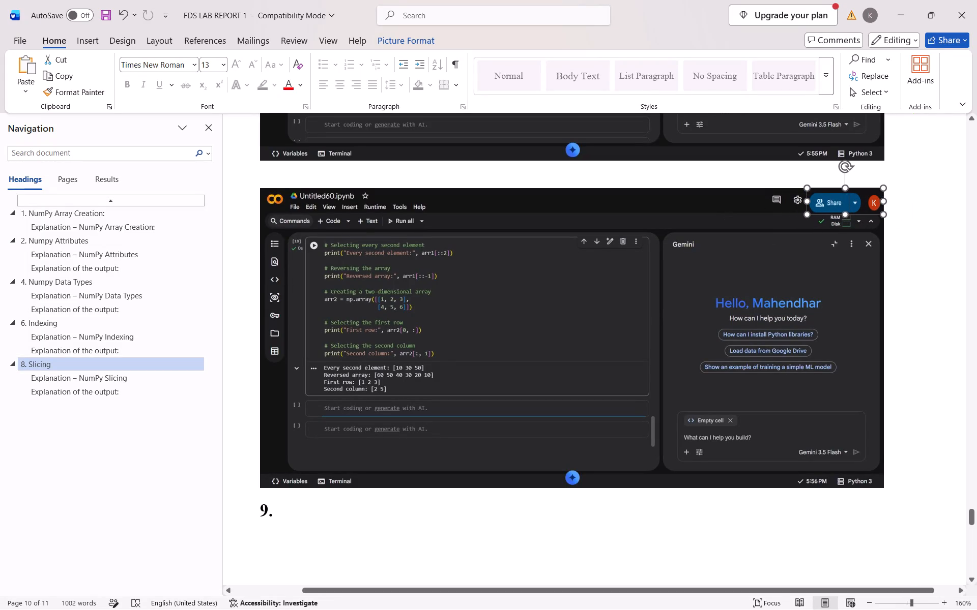
pyautogui.moveTo(883, 205); pyautogui.dragTo(877, 207)
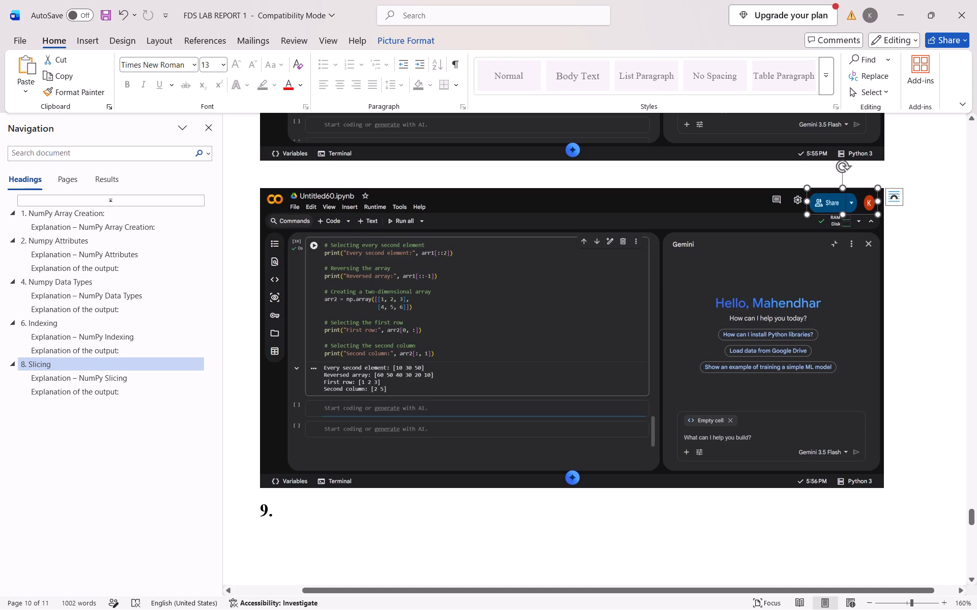
pyautogui.click(845, 267)
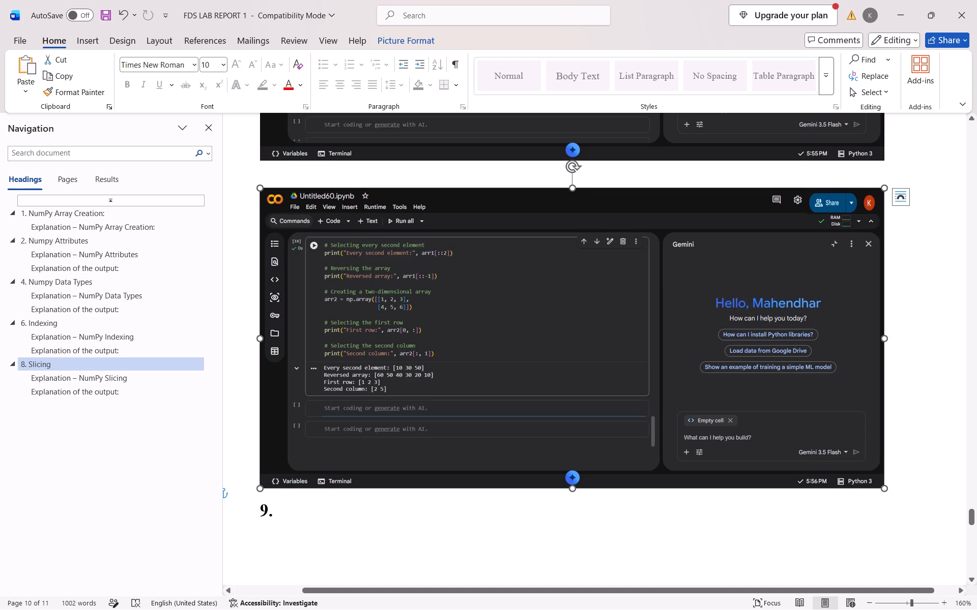
pyautogui.click(853, 203)
pyautogui.click(843, 211)
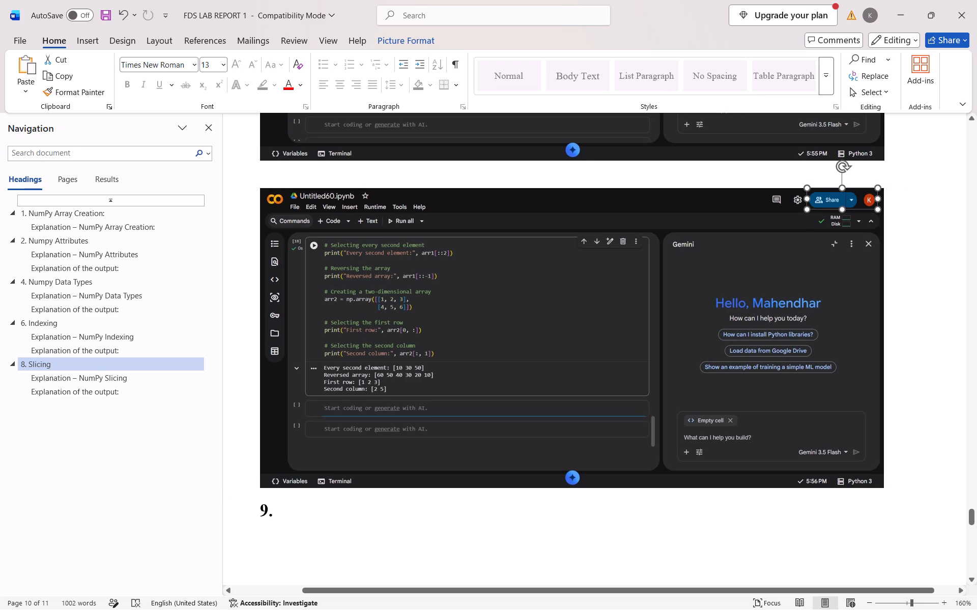
pyautogui.click(854, 273)
# Examine the Slicing explanation pages and the earlier Indexing explanation for screenshots whose avatar still needs covering.
pyautogui.scroll(-10, 821, 255)
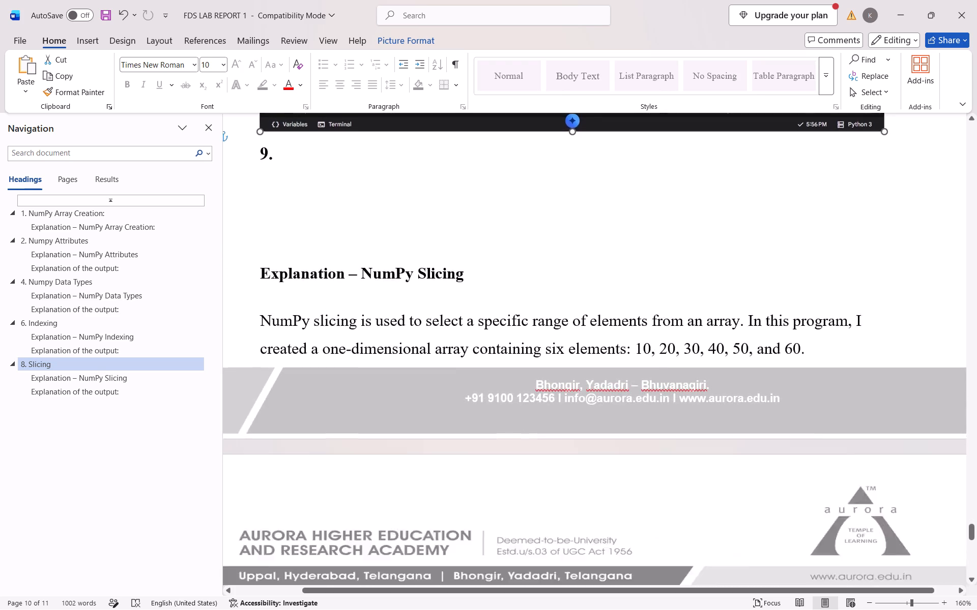
pyautogui.scroll(-20, 817, 257)
pyautogui.keyDown('ctrl'); pyautogui.scroll(-6, 813, 258); pyautogui.keyUp('ctrl')
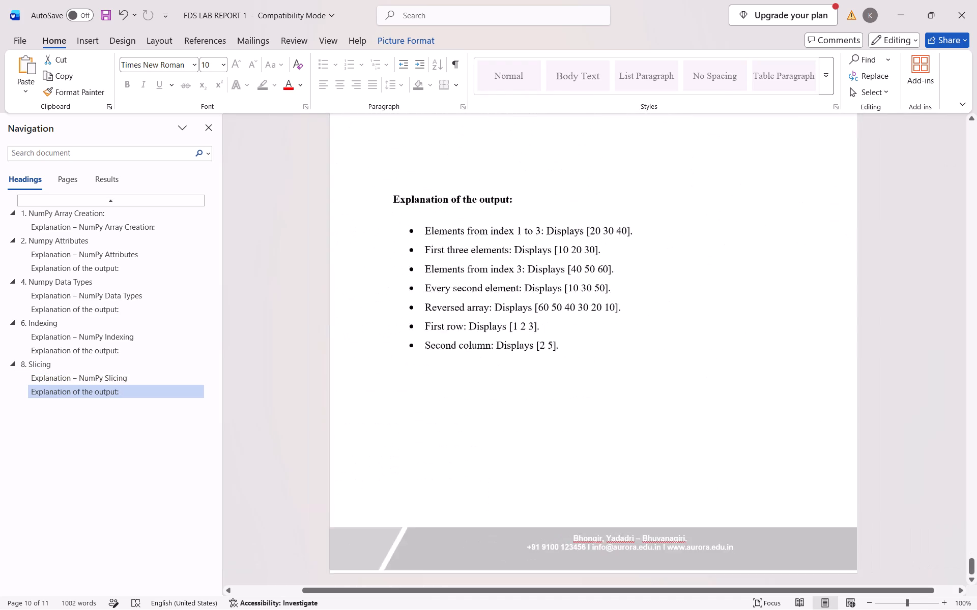
pyautogui.scroll(-12, 813, 258)
pyautogui.scroll(7, 813, 258)
pyautogui.scroll(5, 842, 219)
pyautogui.scroll(4, 687, 305)
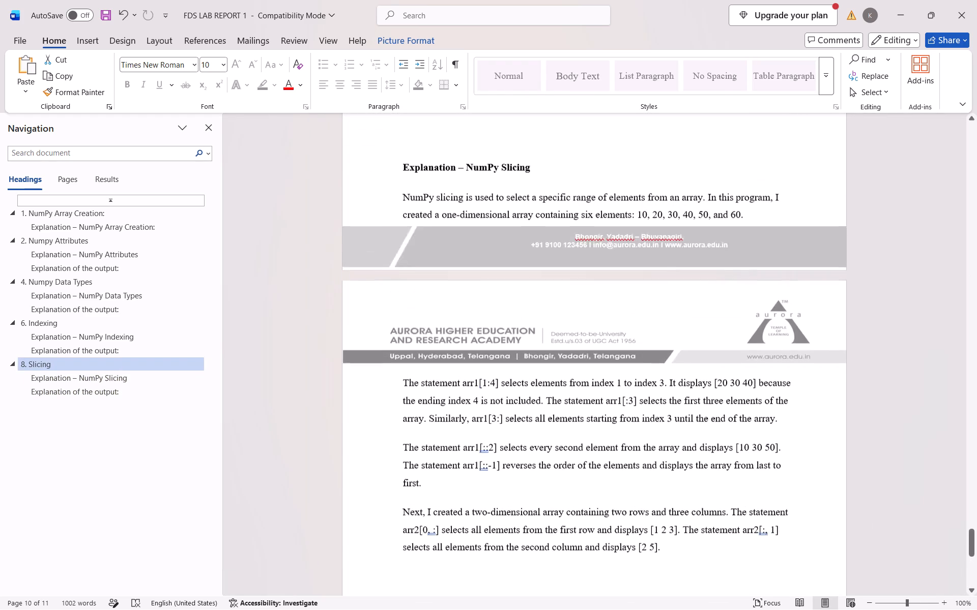
pyautogui.scroll(19, 687, 305)
pyautogui.scroll(13, 687, 305)
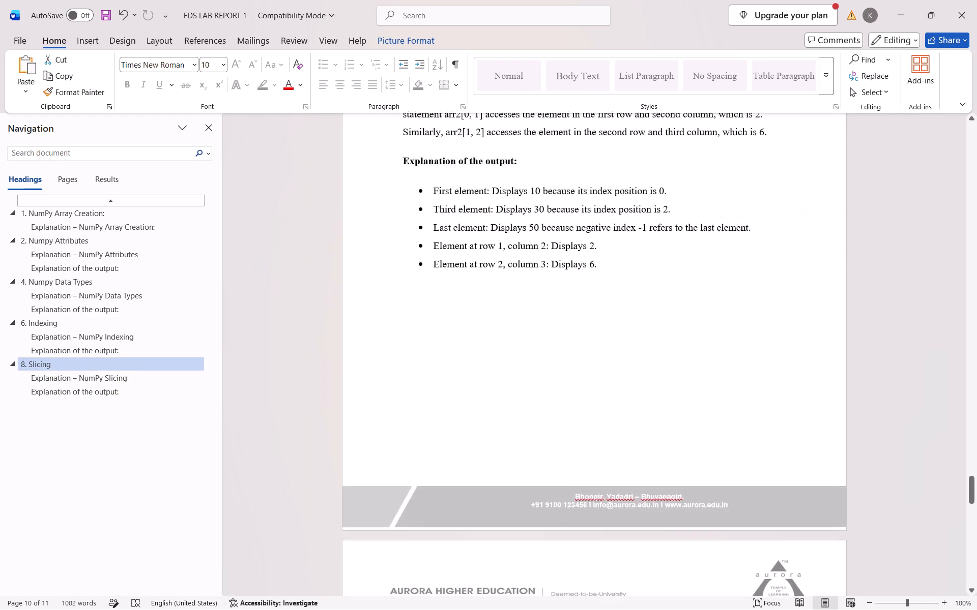
pyautogui.scroll(3, 687, 305)
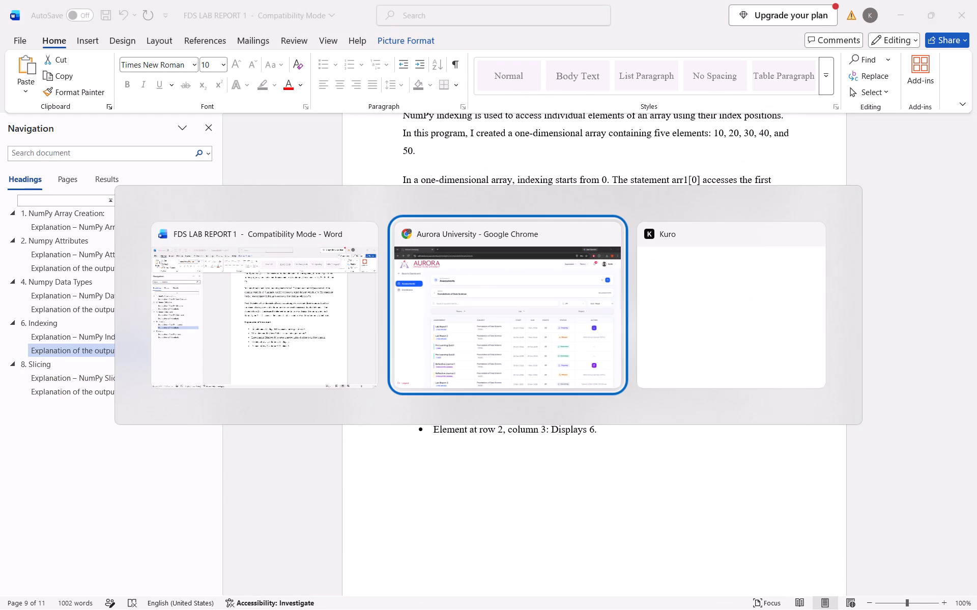
# Switch to Chrome and search for google colab in a new tab.
pyautogui.click(189, 19)
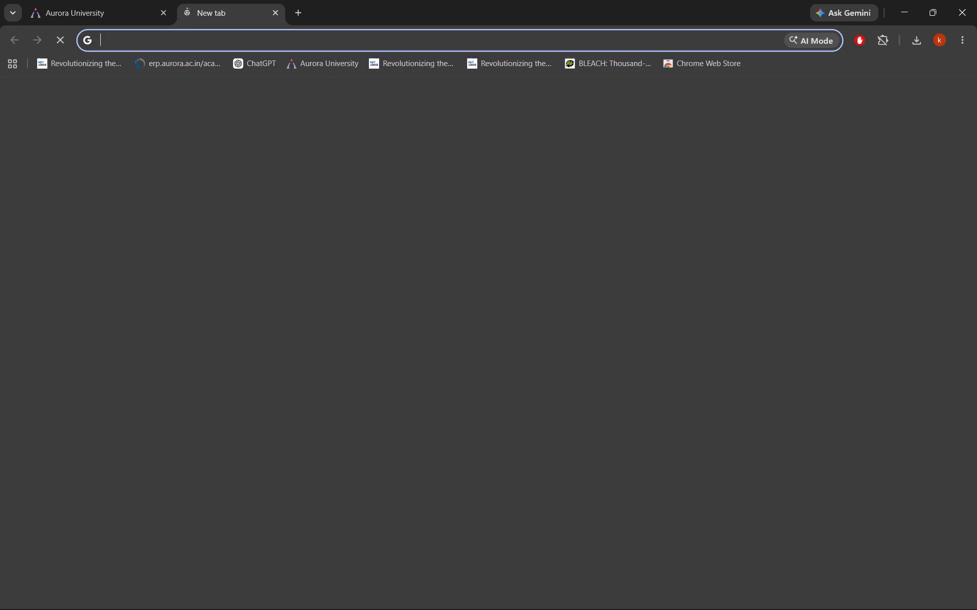
pyautogui.click(389, 266)
pyautogui.click(378, 298)
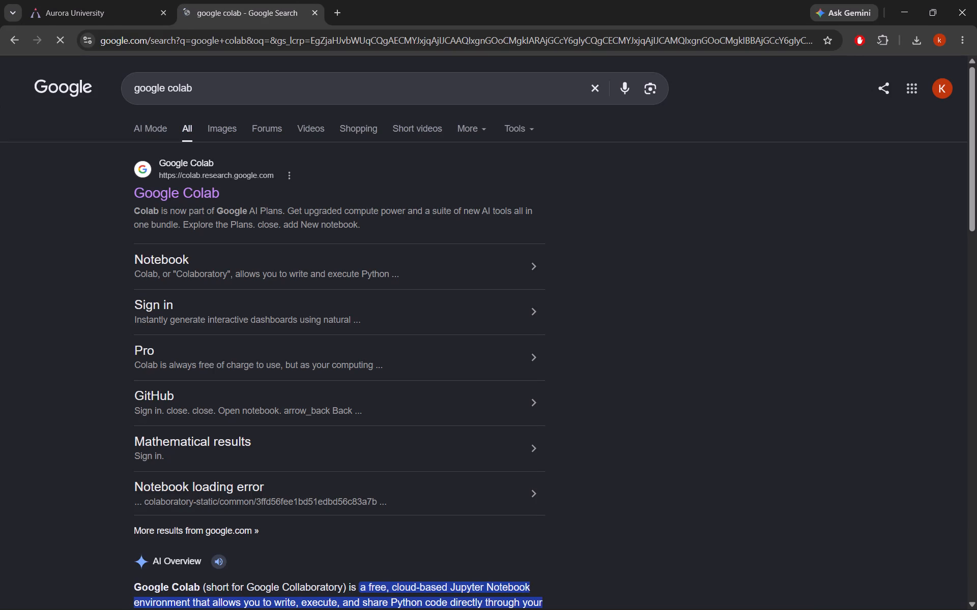
# Check the report's earlier screenshots in Word, then snip the small profile avatar from Chrome's toolbar.
pyautogui.scroll(2, 457, 184)
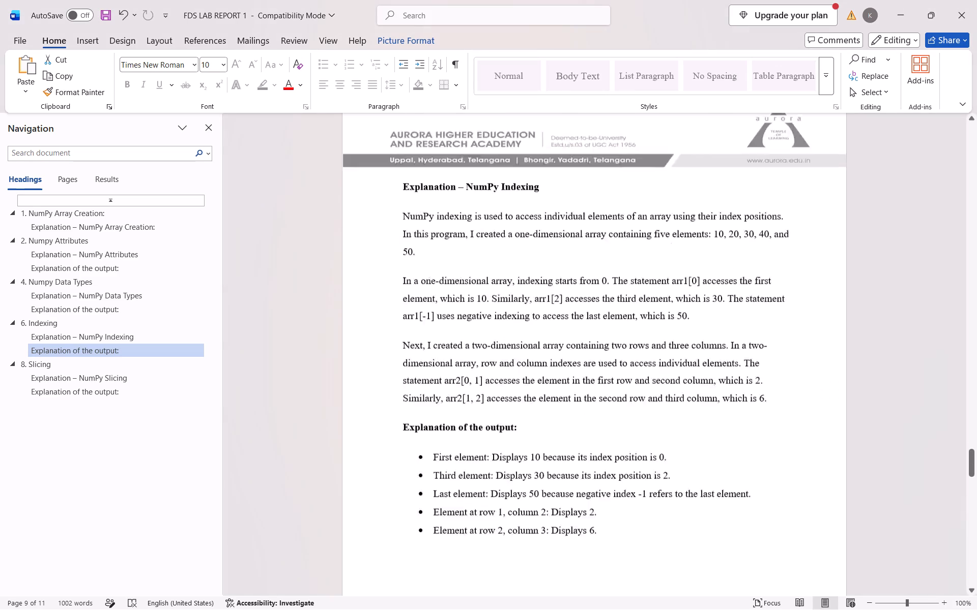
pyautogui.scroll(6, 457, 184)
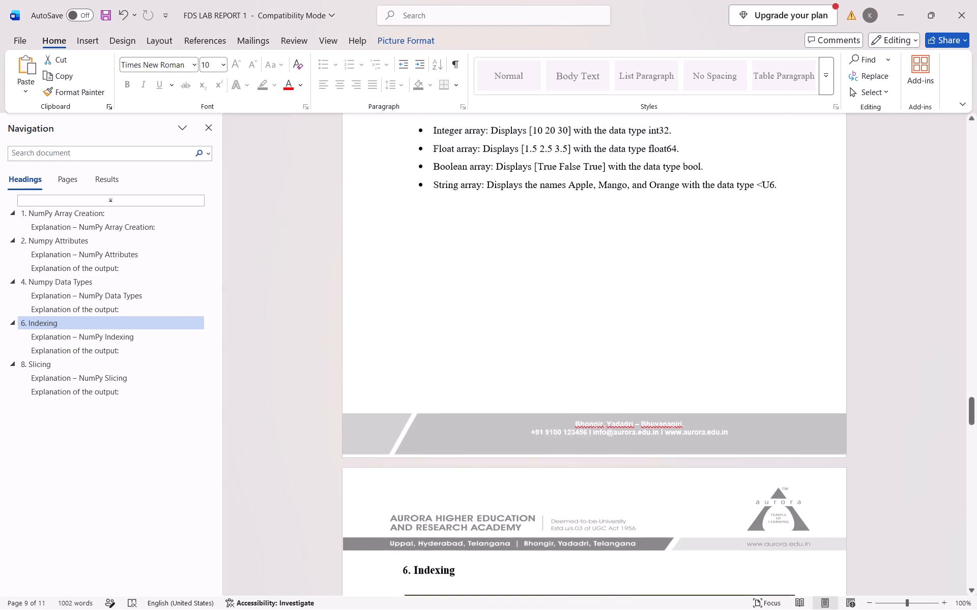
pyautogui.scroll(2, 457, 184)
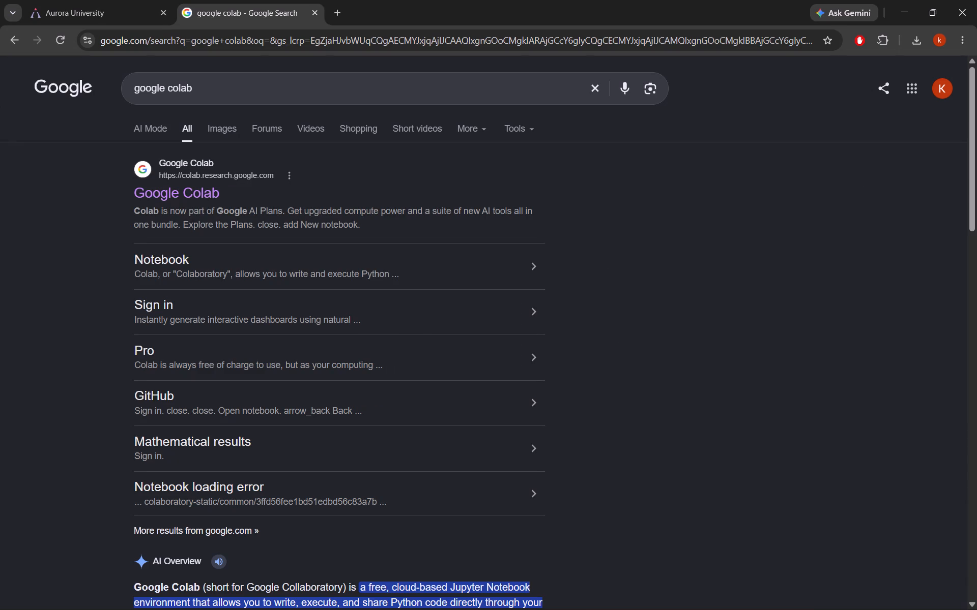
pyautogui.press('Delete')
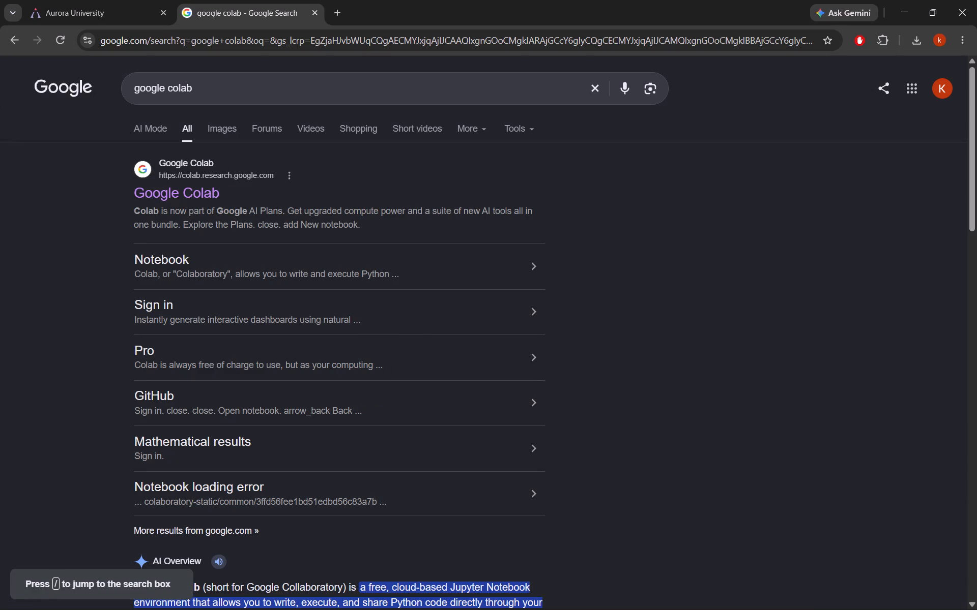
pyautogui.press('Print')
pyautogui.moveTo(929, 29); pyautogui.dragTo(937, 48)
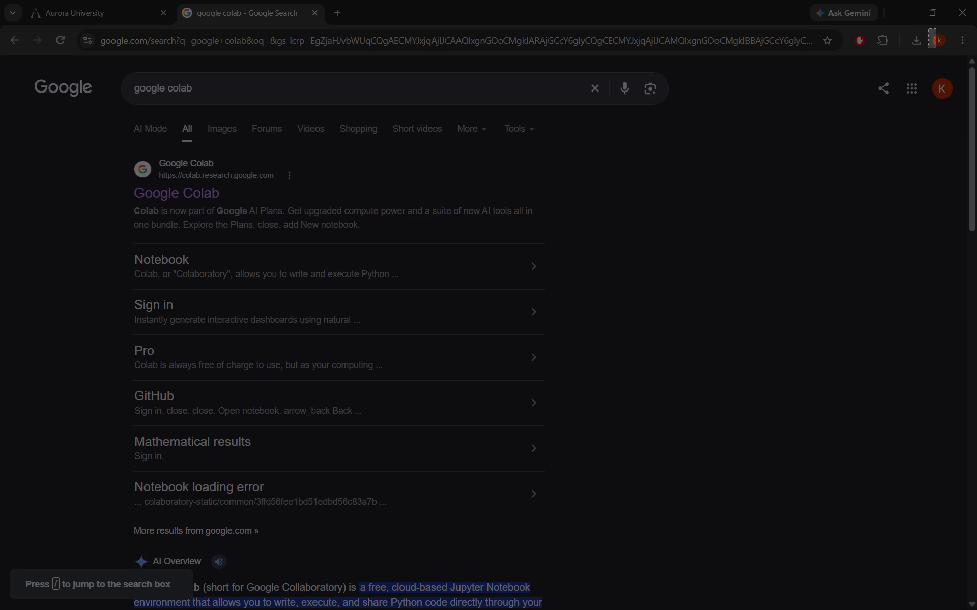
pyautogui.moveTo(937, 48); pyautogui.dragTo(953, 49)
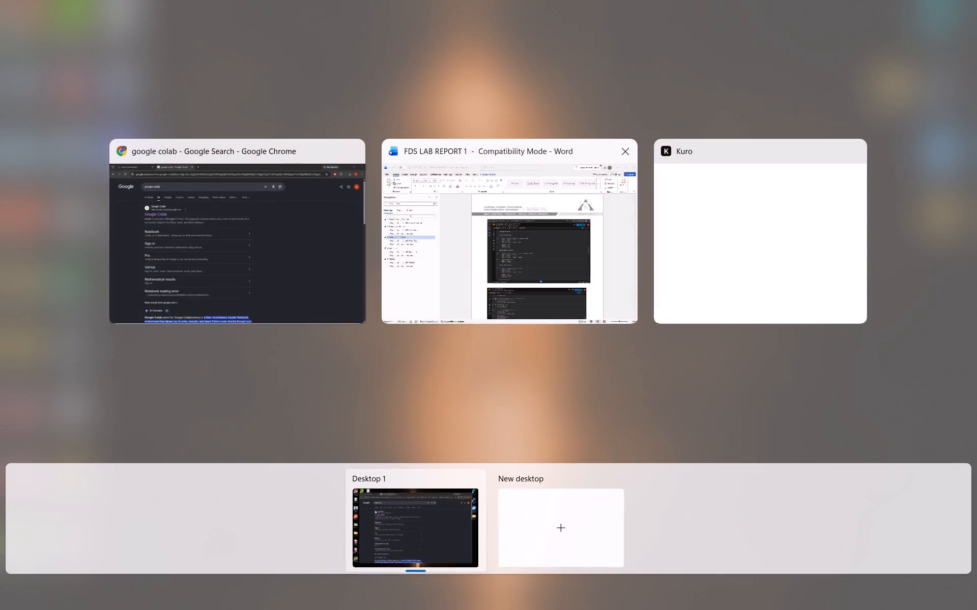
# In Word, paste the snip above the Lab Report 1.ipynb screenshot under Numpy Data Types and set its wrapping to In Front of Text.
pyautogui.click(547, 208)
pyautogui.scroll(7, 639, 408)
pyautogui.scroll(-7, 636, 417)
pyautogui.scroll(10, 681, 335)
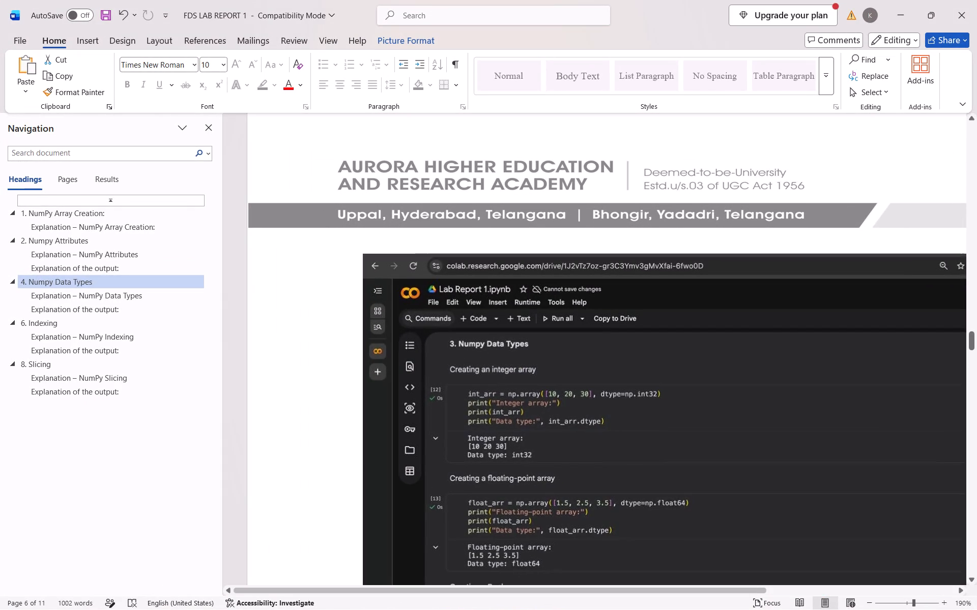
pyautogui.moveTo(539, 227); pyautogui.dragTo(545, 225)
pyautogui.hotkey('ctrl', 'v')
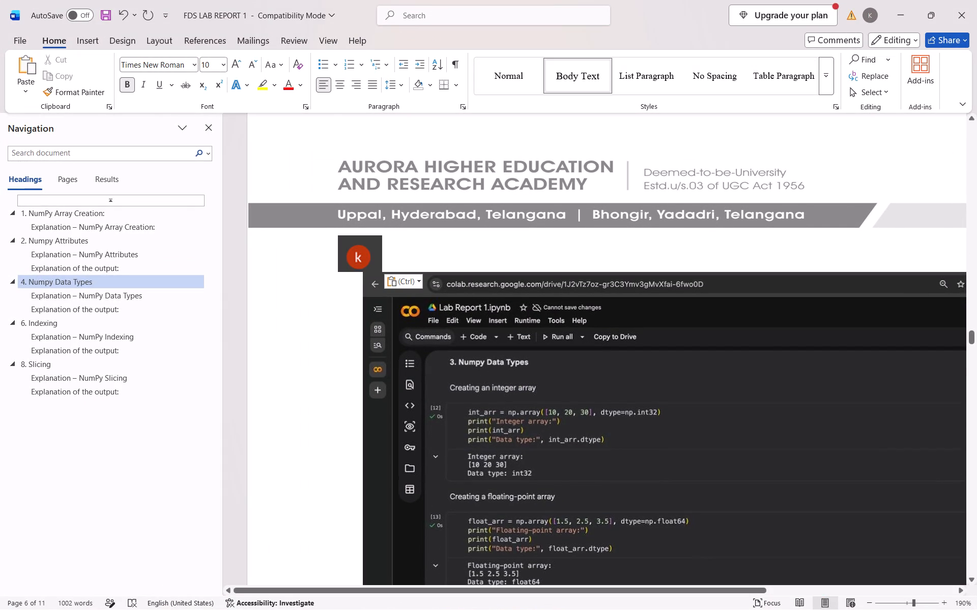
pyautogui.click(365, 246)
pyautogui.click(399, 250)
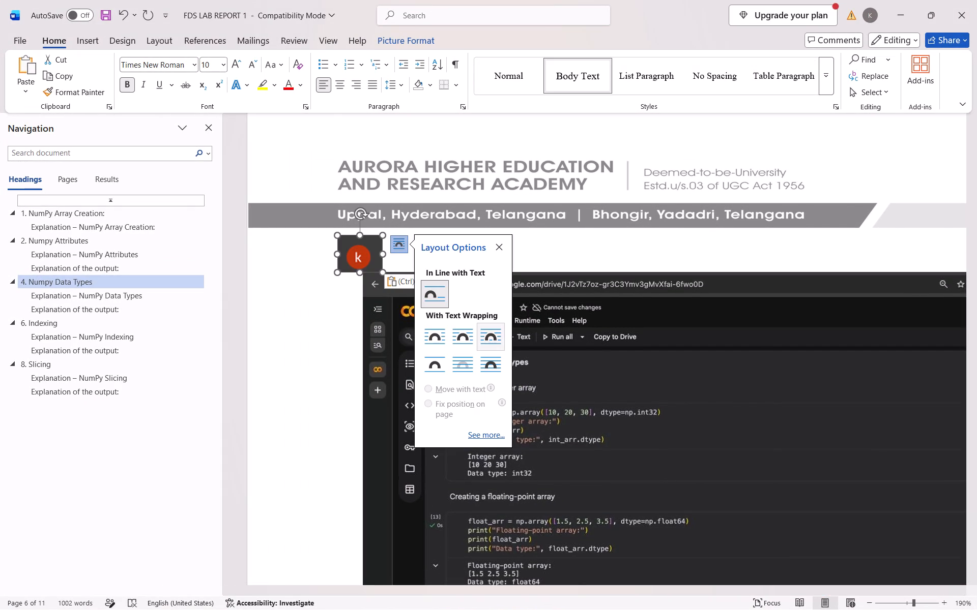
pyautogui.click(495, 362)
# Move the snip onto the browser toolbar avatar beside Ask Gemini in the Lab Report 1.ipynb screenshot and shrink it to fit.
pyautogui.moveTo(360, 255); pyautogui.dragTo(813, 325)
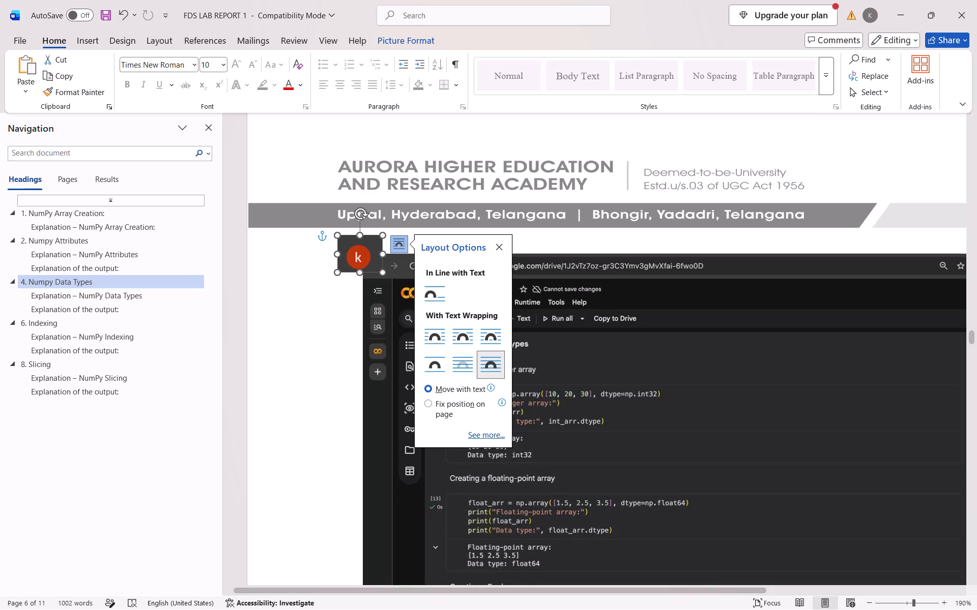
pyautogui.click(609, 240)
pyautogui.moveTo(357, 259); pyautogui.dragTo(865, 313)
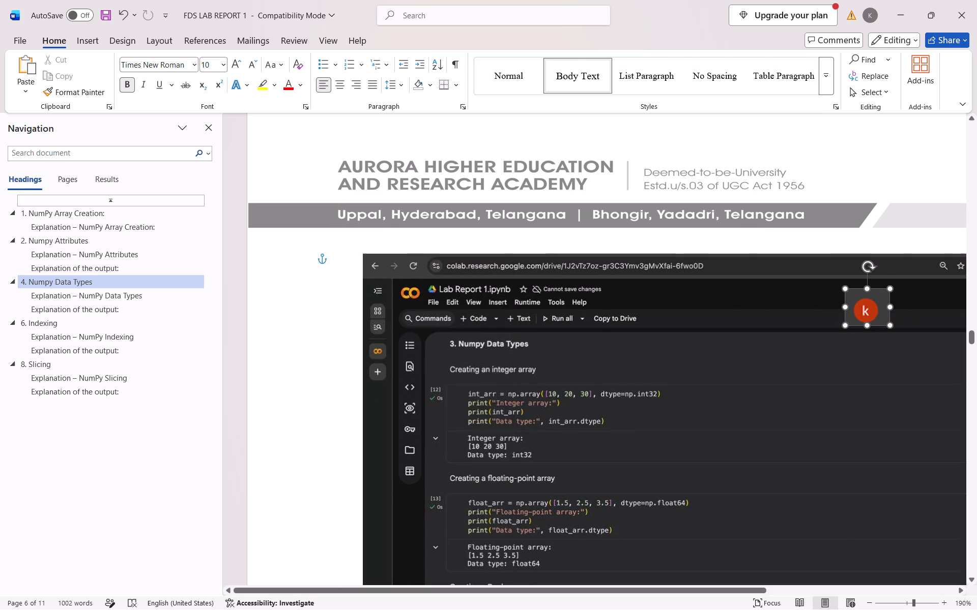
pyautogui.moveTo(712, 592); pyautogui.dragTo(976, 587)
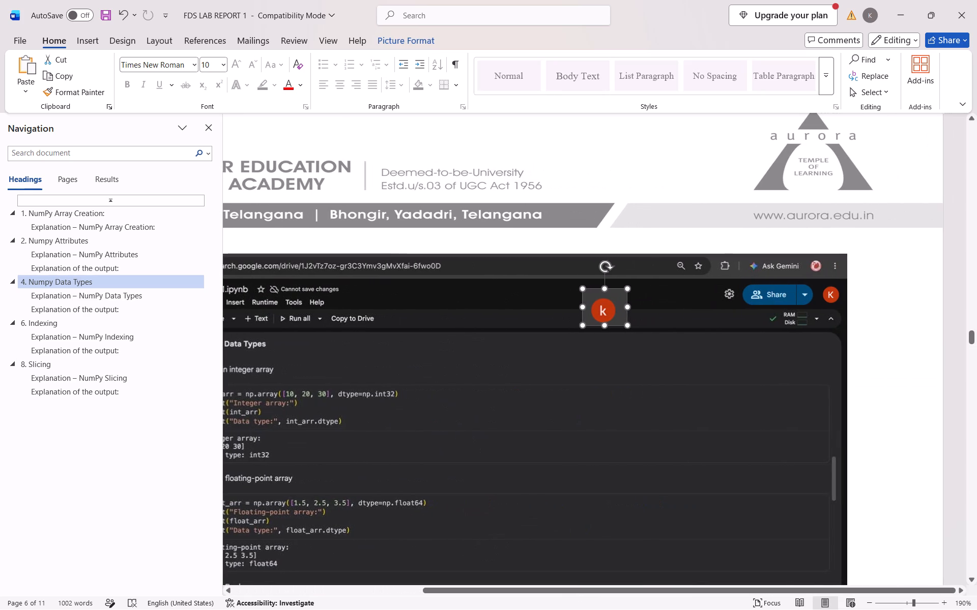
pyautogui.moveTo(601, 316); pyautogui.dragTo(829, 285)
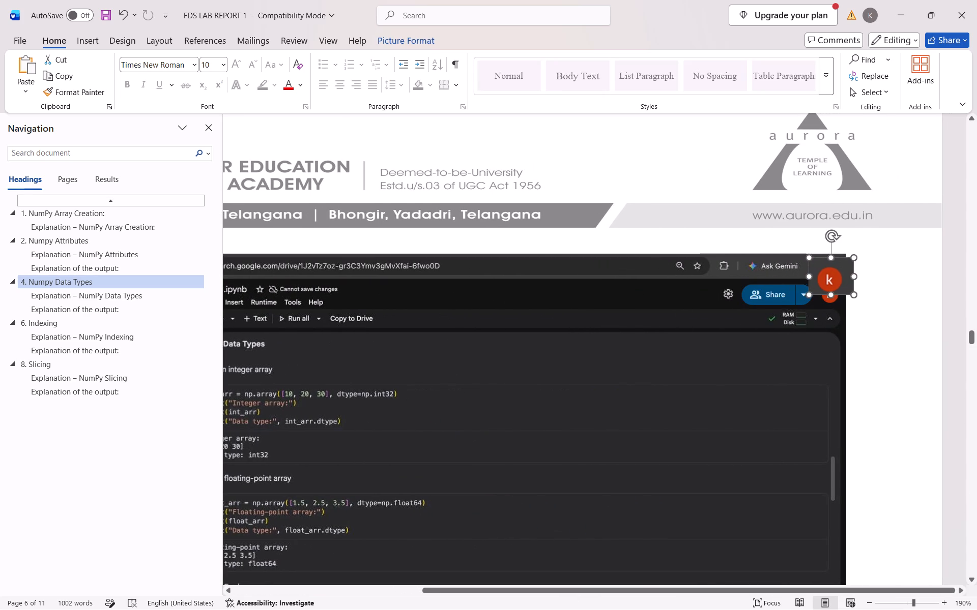
pyautogui.moveTo(829, 285); pyautogui.dragTo(818, 276)
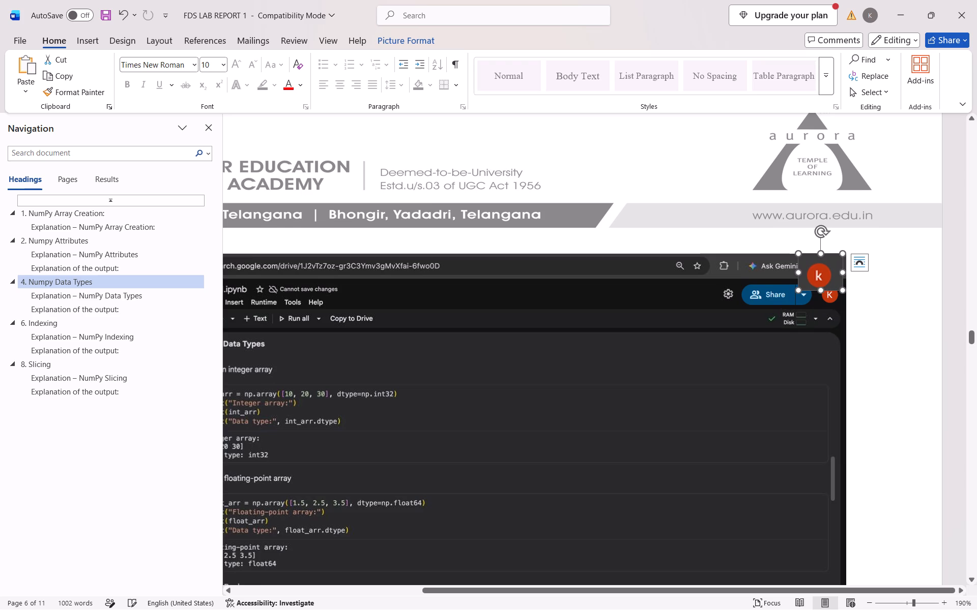
pyautogui.moveTo(846, 291); pyautogui.dragTo(809, 273)
pyautogui.click(803, 262)
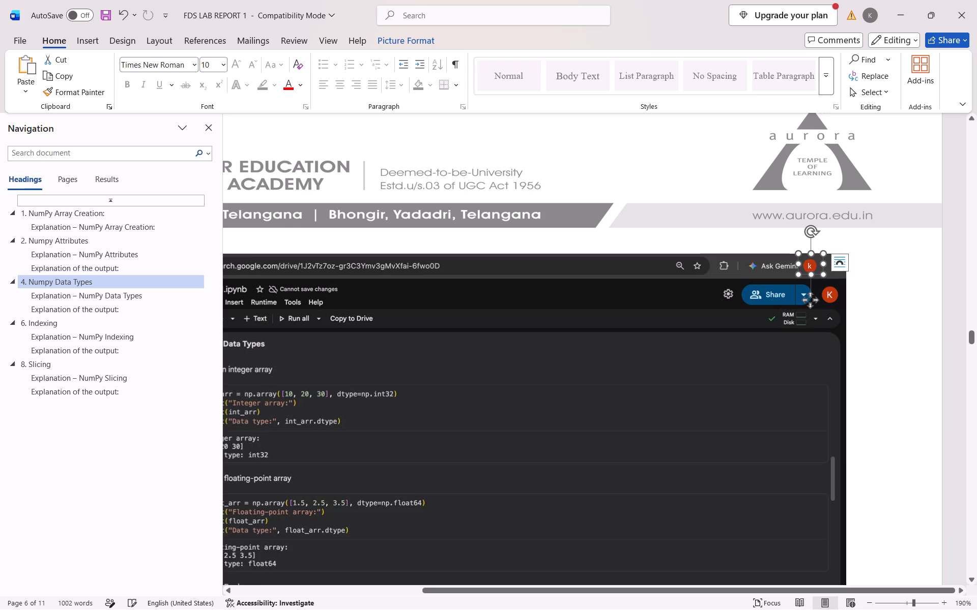
pyautogui.click(866, 248)
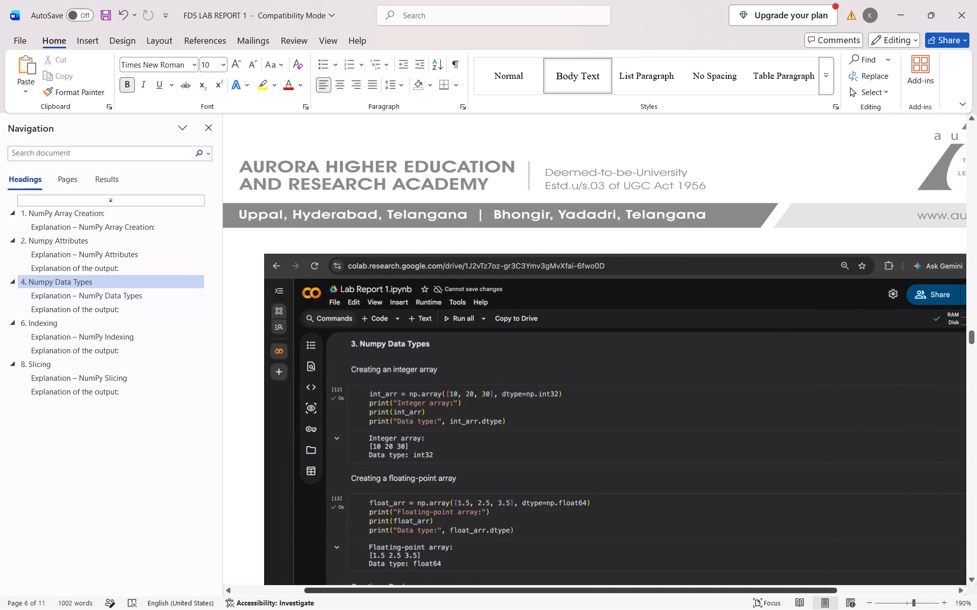
pyautogui.moveTo(786, 590); pyautogui.dragTo(976, 570)
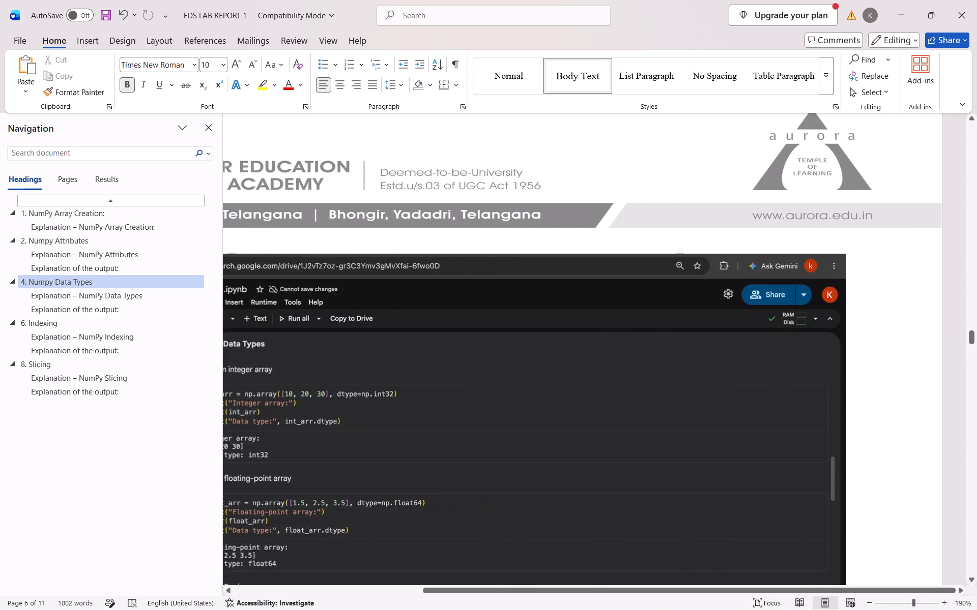
# Examine the Numpy Data Types screenshots and explanation pages for any avatars left to cover.
pyautogui.keyDown('ctrl'); pyautogui.scroll(-12, 733, 403); pyautogui.keyUp('ctrl')
pyautogui.scroll(-2, 667, 420)
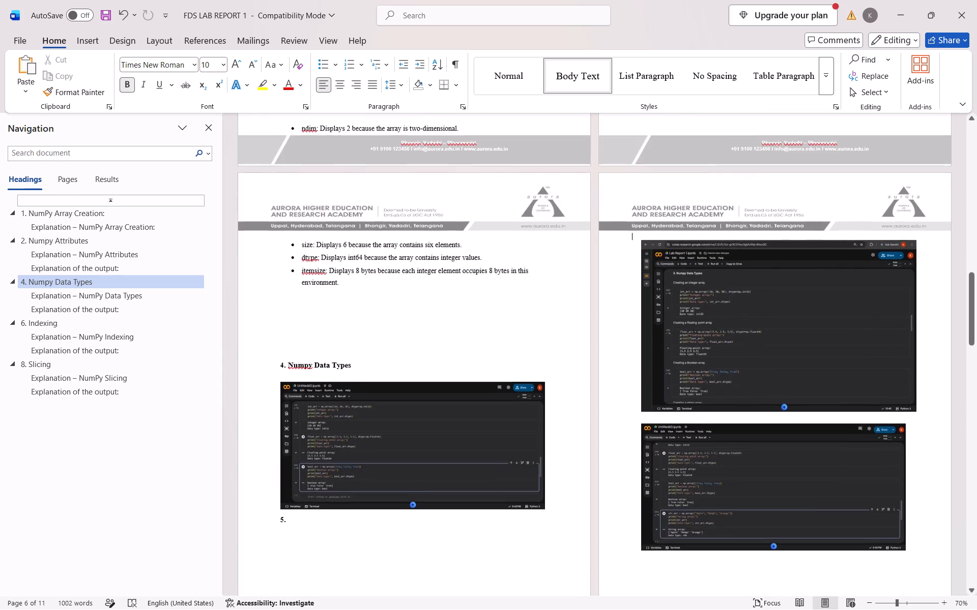
pyautogui.scroll(-5, 667, 420)
pyautogui.scroll(4, 630, 421)
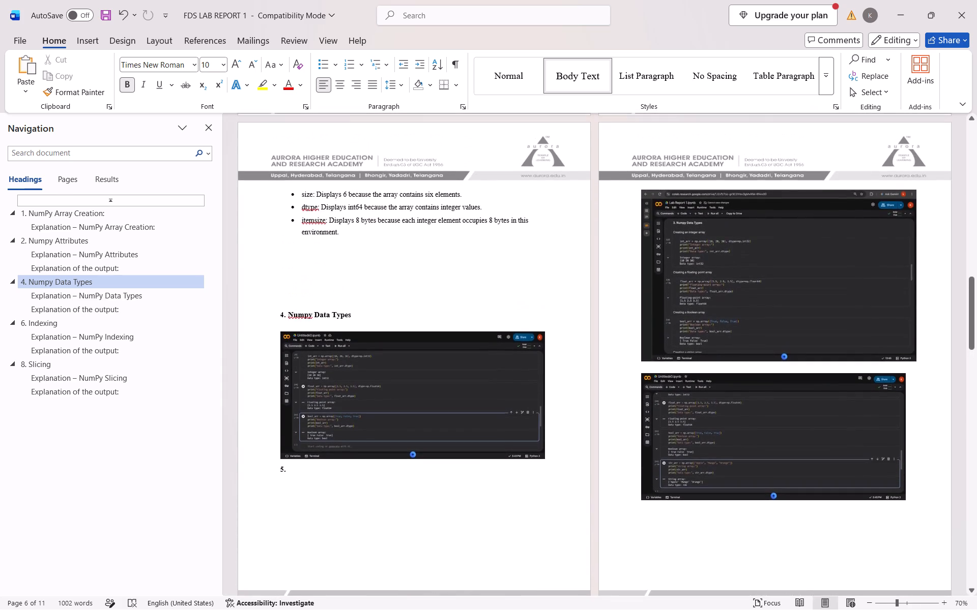
pyautogui.keyDown('ctrl'); pyautogui.scroll(5, 759, 420); pyautogui.keyUp('ctrl')
pyautogui.scroll(-20, 707, 432)
pyautogui.scroll(-13, 707, 432)
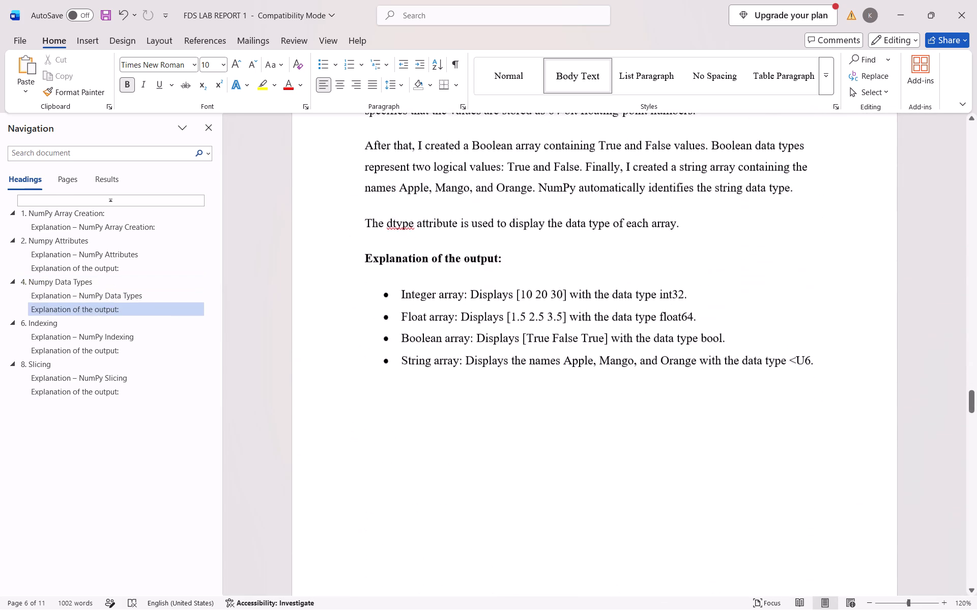
pyautogui.scroll(-20, 732, 409)
pyautogui.scroll(-19, 732, 409)
pyautogui.scroll(13, 706, 433)
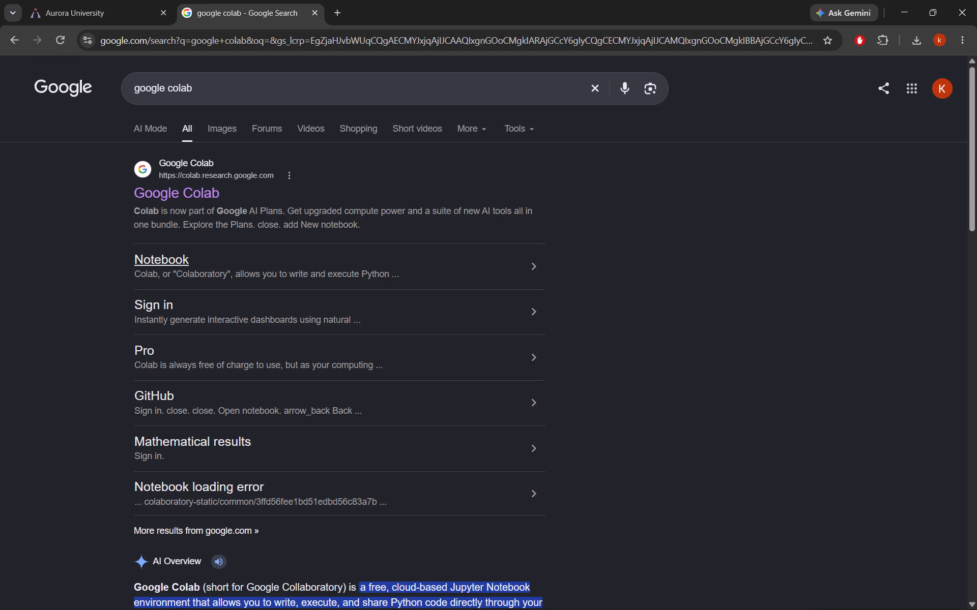
# Switch to Chrome and open the Google Colab site from the search results.
pyautogui.click(154, 191)
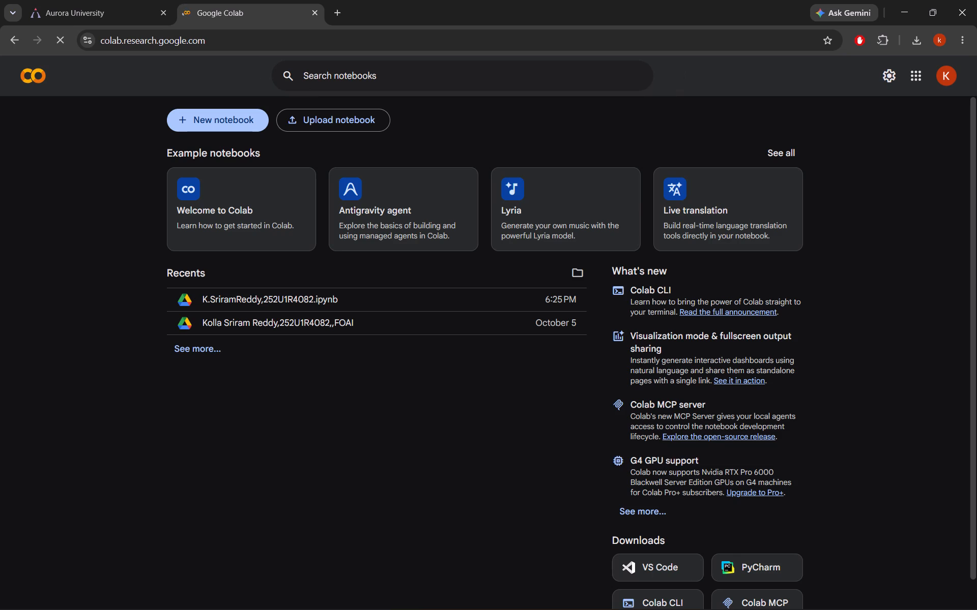
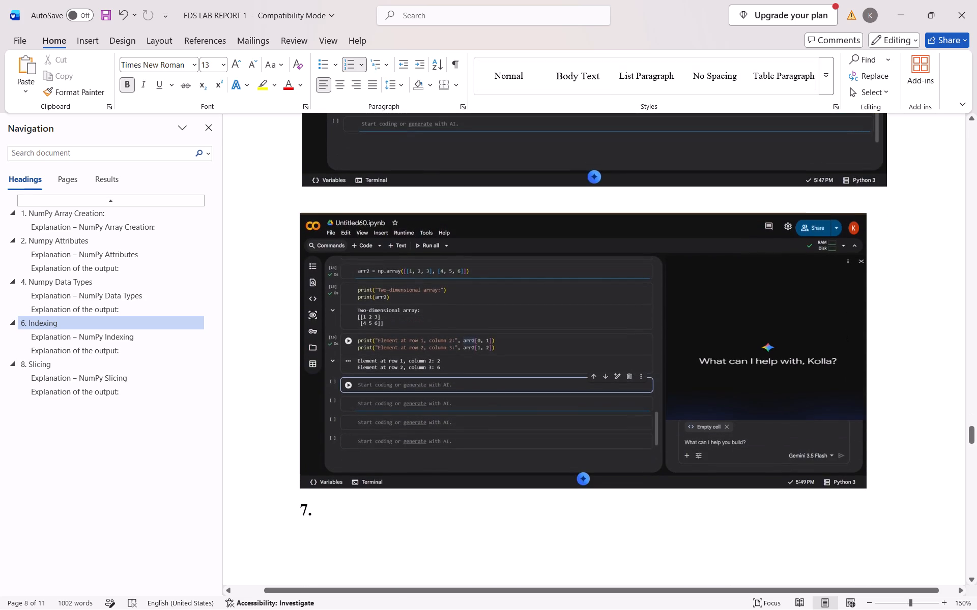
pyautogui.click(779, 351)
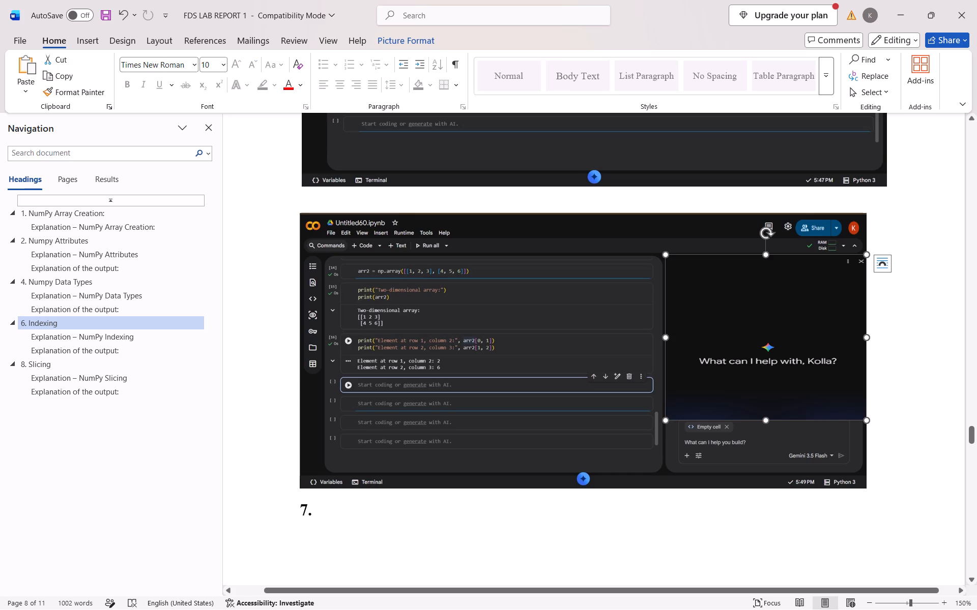
# Examine the Gemini greetings in the Slicing screenshots and the explanation of the output under Indexing.
pyautogui.scroll(-4, 770, 357)
pyautogui.scroll(11, 770, 357)
pyautogui.scroll(-9, 760, 351)
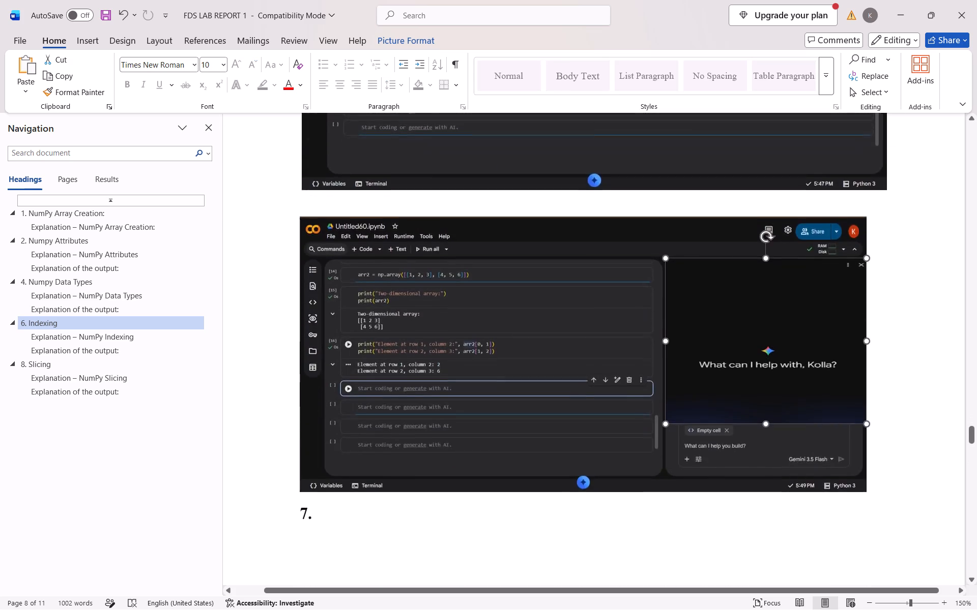
pyautogui.scroll(-20, 759, 359)
pyautogui.scroll(-20, 759, 359)
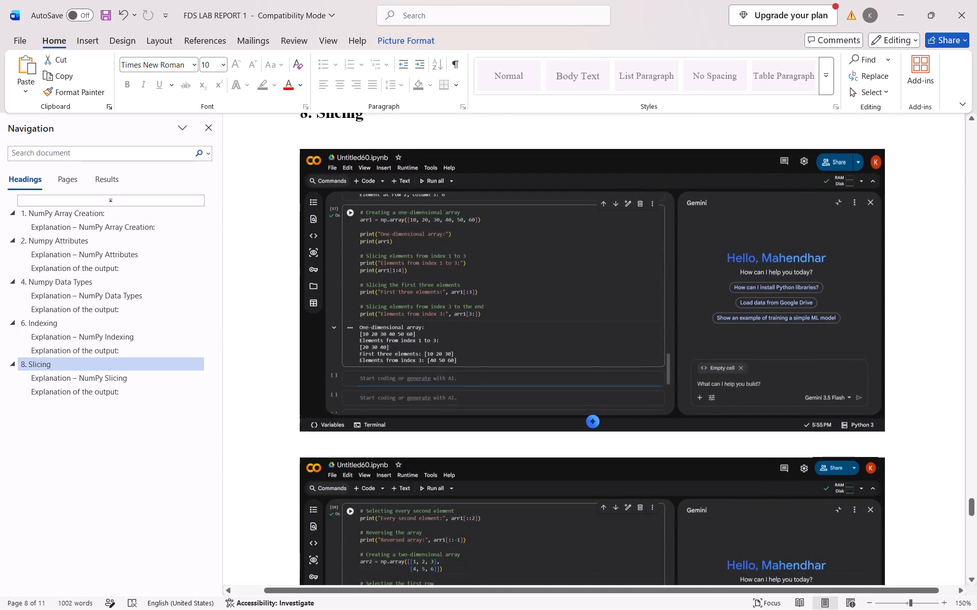
pyautogui.scroll(-5, 758, 360)
pyautogui.scroll(5, 758, 360)
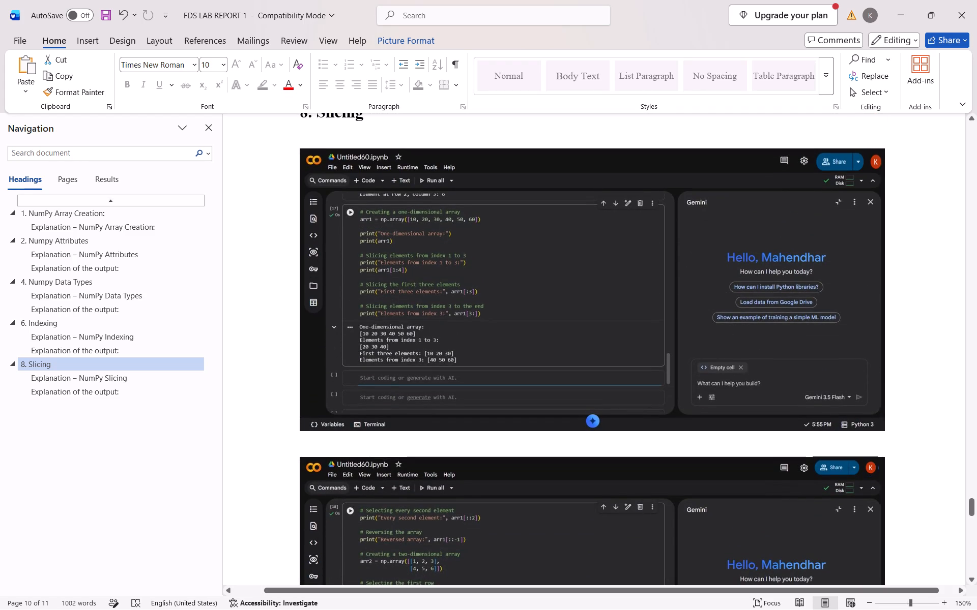
pyautogui.scroll(12, 625, 344)
pyautogui.scroll(7, 724, 326)
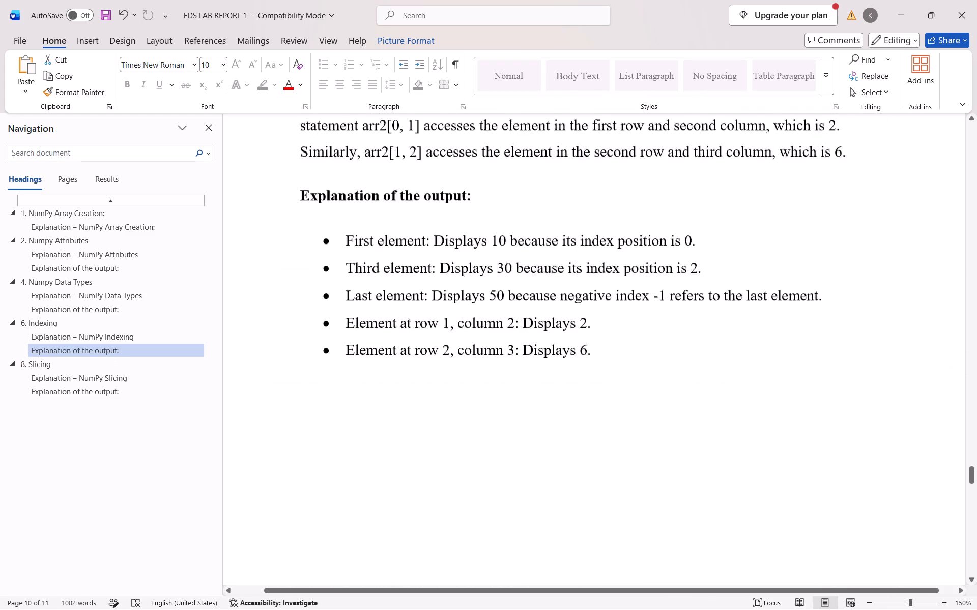
# Cut the Gemini panel snip from the Untitled60.ipynb screenshot above item 7.
pyautogui.scroll(20, 733, 323)
pyautogui.scroll(5, 733, 323)
pyautogui.moveTo(706, 399); pyautogui.dragTo(707, 394)
pyautogui.rightClick(769, 400)
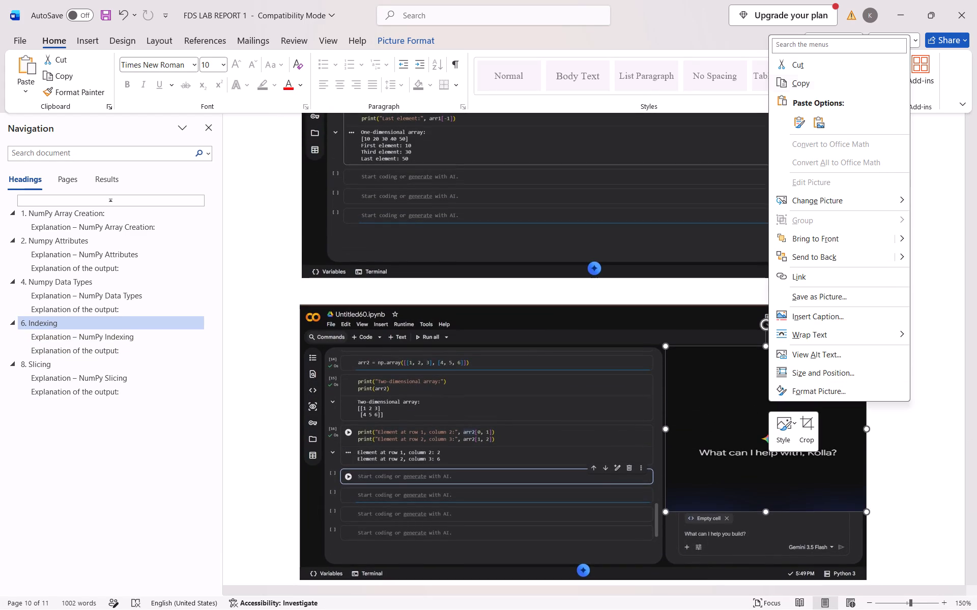
pyautogui.click(814, 63)
pyautogui.scroll(-5, 705, 444)
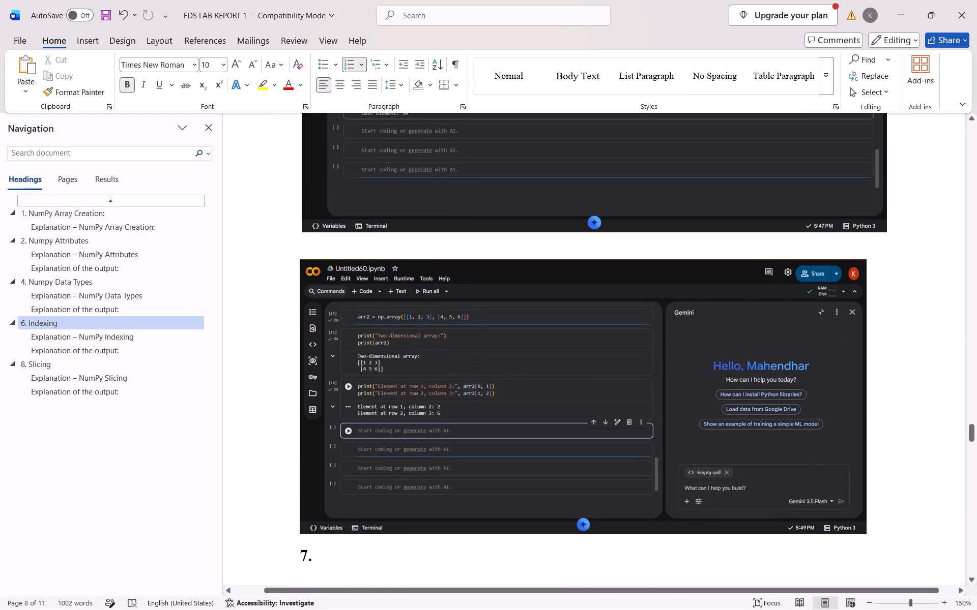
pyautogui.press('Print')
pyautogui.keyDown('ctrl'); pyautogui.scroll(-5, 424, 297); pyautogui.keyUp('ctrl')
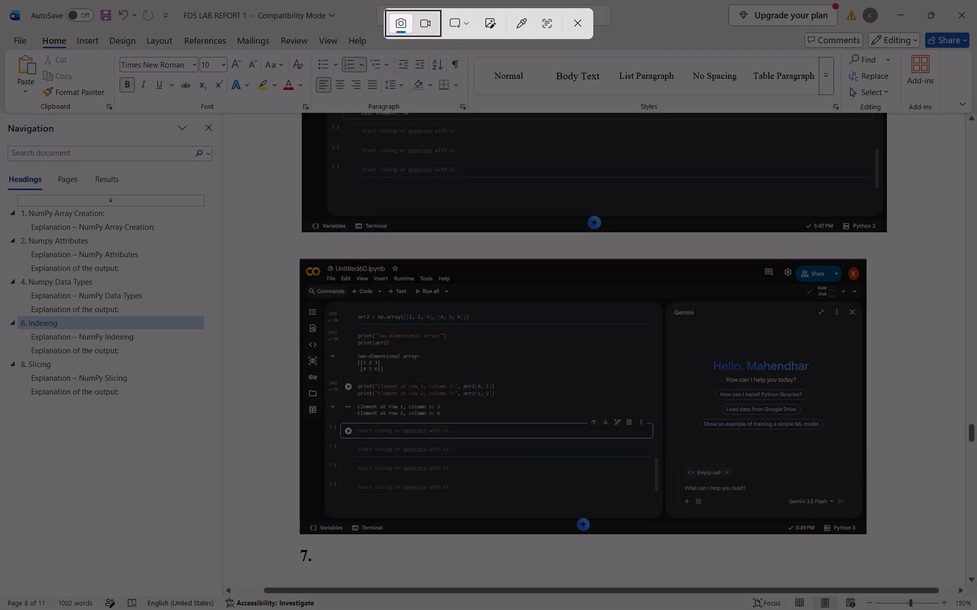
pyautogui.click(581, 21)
# Enlarge the second Indexing screenshot and snip its notebook area, from the Colab logo to the bottom bar, excluding the Gemini panel.
pyautogui.keyDown('ctrl'); pyautogui.scroll(2, 617, 286); pyautogui.keyUp('ctrl')
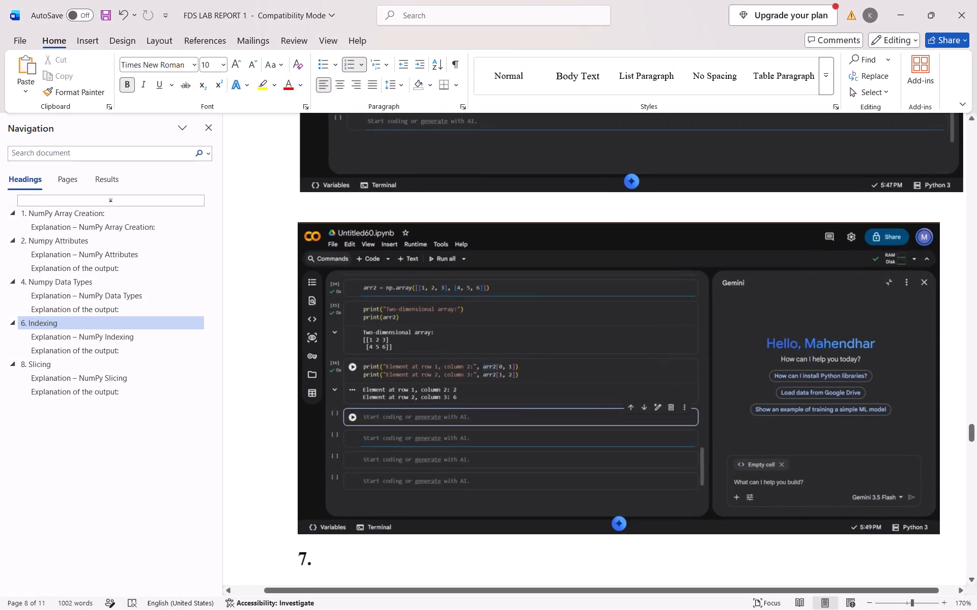
pyautogui.keyDown('ctrl'); pyautogui.scroll(2, 617, 286); pyautogui.keyUp('ctrl')
pyautogui.press('Print')
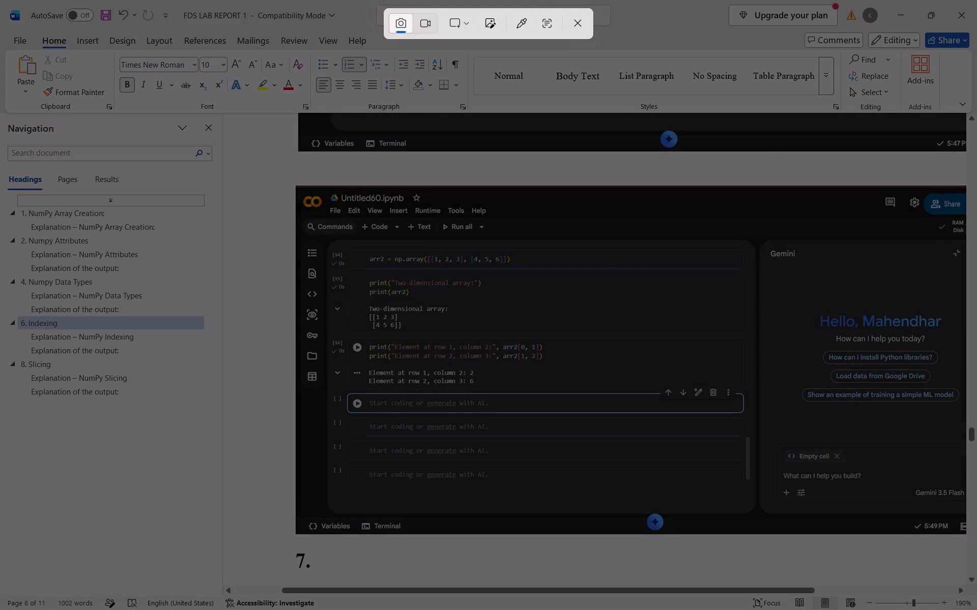
pyautogui.moveTo(294, 187); pyautogui.dragTo(733, 520)
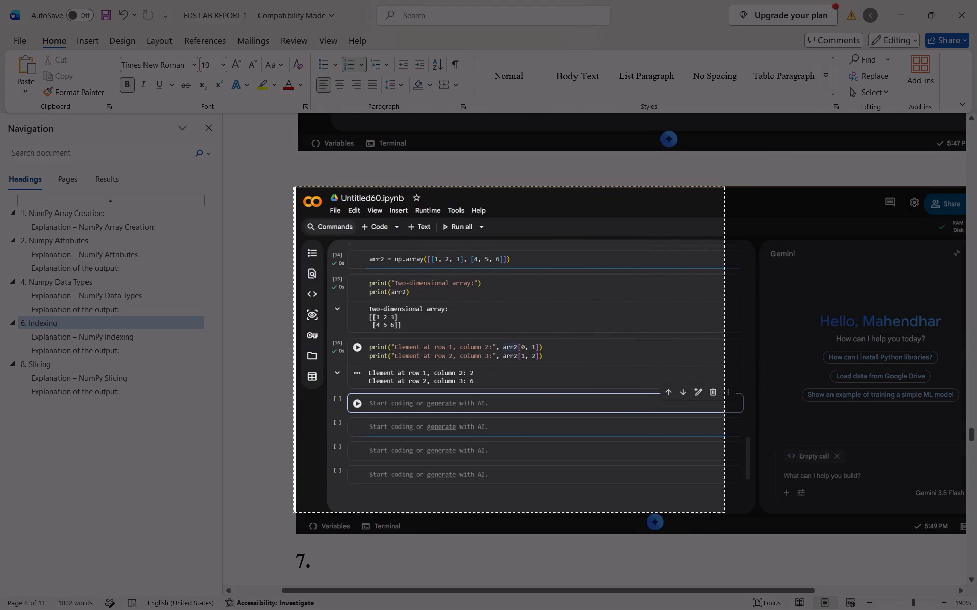
pyautogui.moveTo(733, 520); pyautogui.dragTo(754, 533)
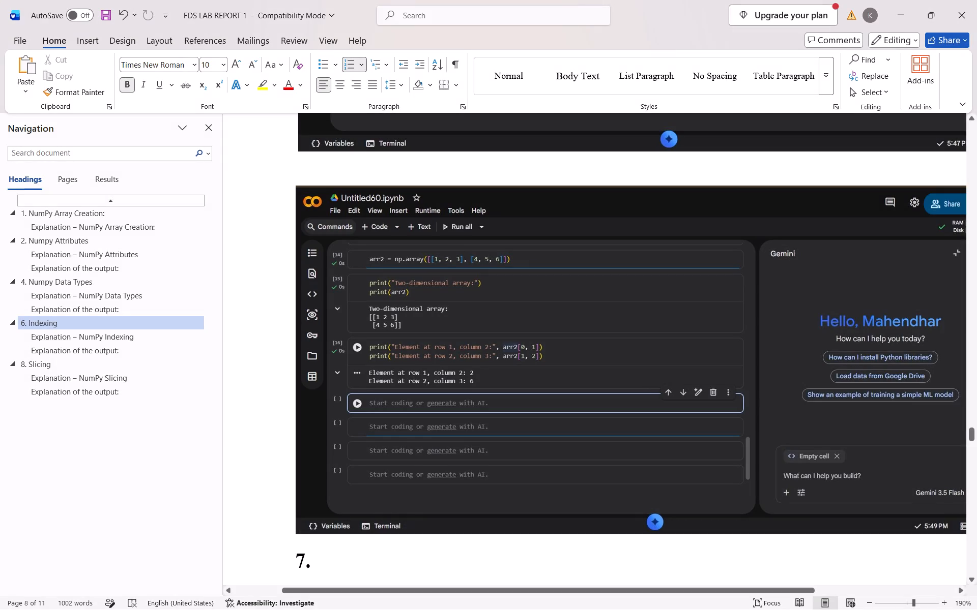
# Cut the original Untitled60.ipynb screenshot above item 7 and paste the new notebook snip from the clipboard history at item 7.
pyautogui.rightClick(591, 322)
pyautogui.click(634, 269)
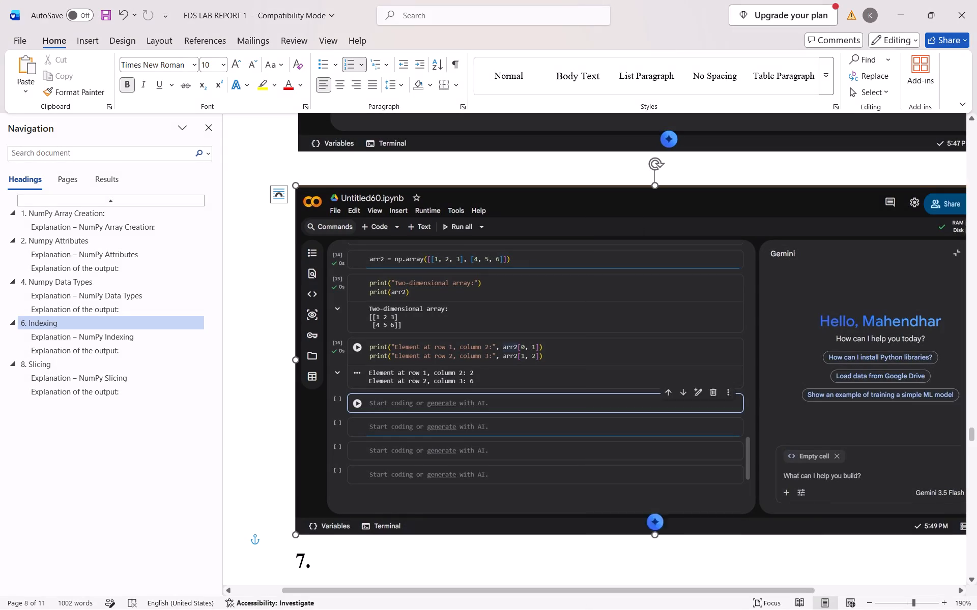
pyautogui.press('super+v')
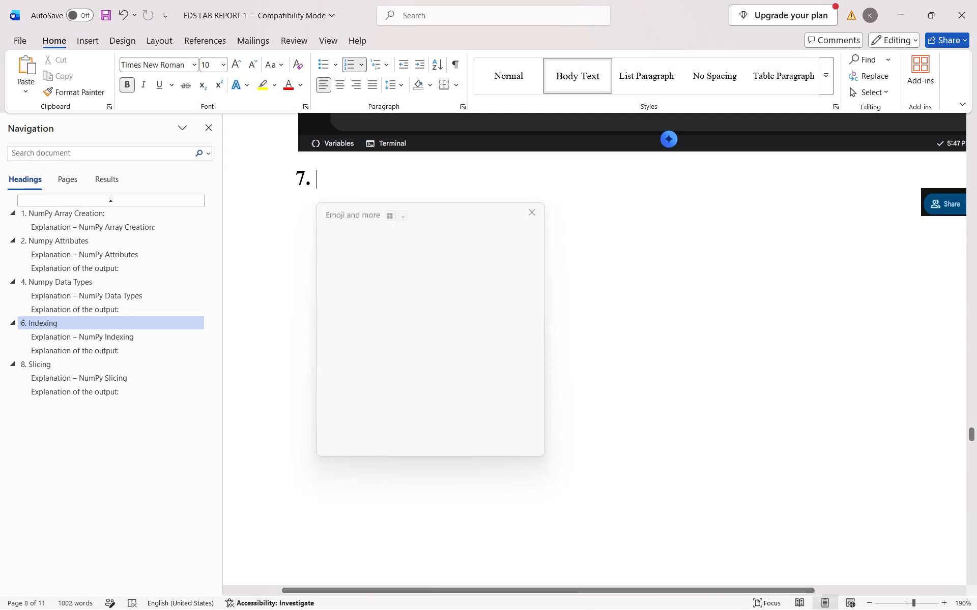
pyautogui.click(363, 345)
pyautogui.hotkey('ctrl', 'v')
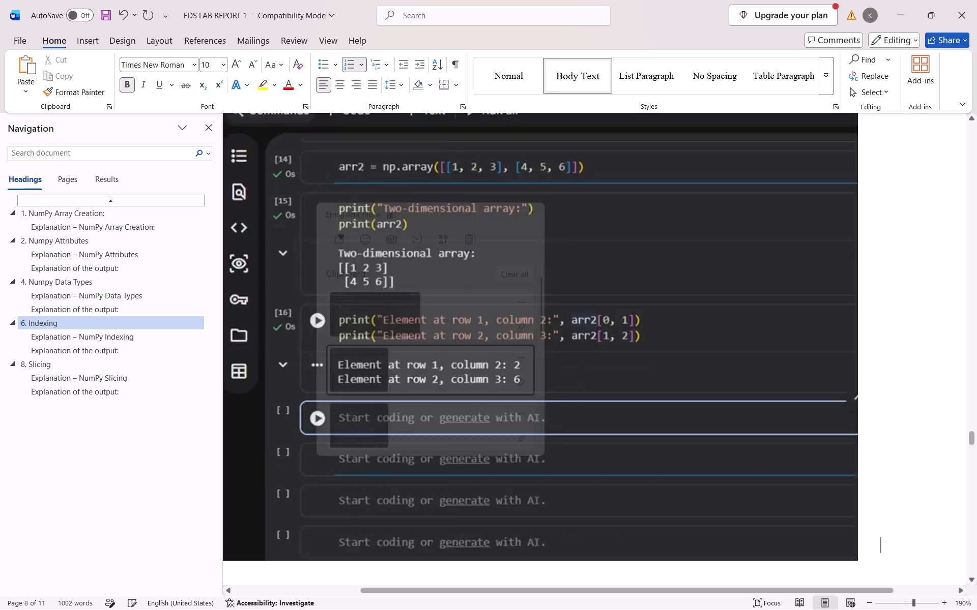
# Shrink the pasted notebook snip at item 7 proportionally so it is narrower than the first Indexing screenshot.
pyautogui.keyDown('ctrl'); pyautogui.scroll(-6, 535, 357); pyautogui.keyUp('ctrl')
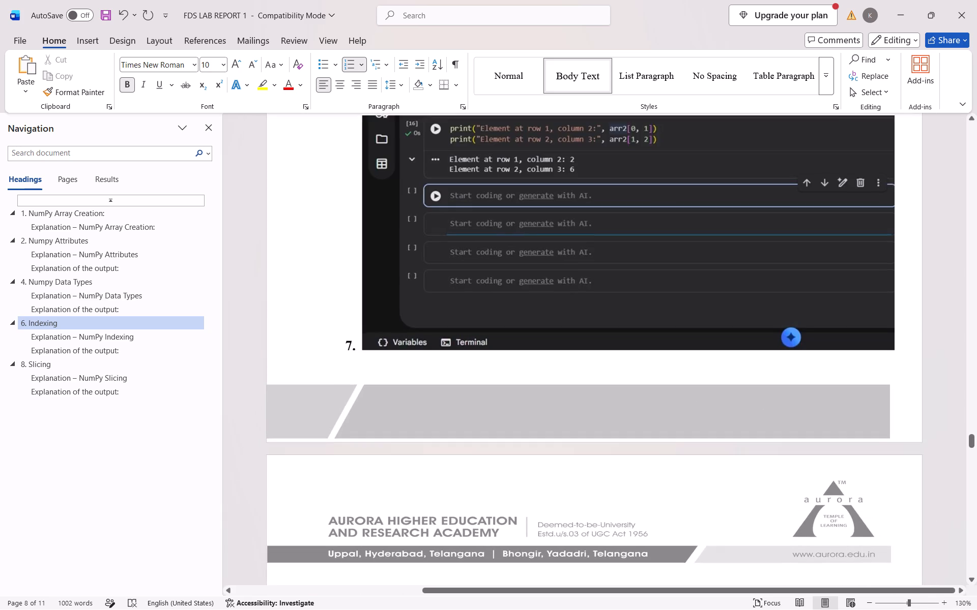
pyautogui.keyDown('ctrl'); pyautogui.scroll(-4, 535, 357); pyautogui.keyUp('ctrl')
pyautogui.scroll(6, 546, 352)
pyautogui.scroll(4, 587, 350)
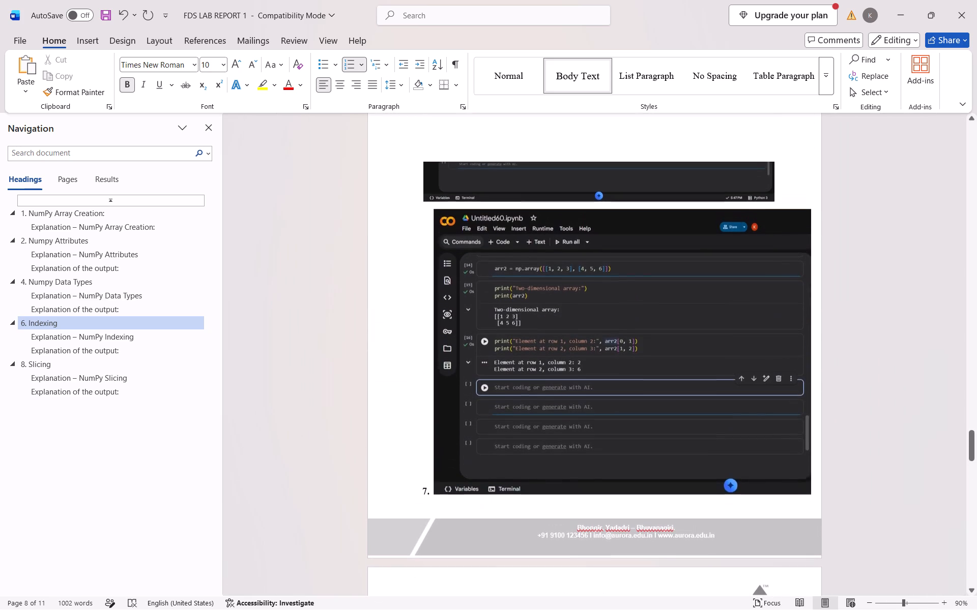
pyautogui.click(659, 370)
pyautogui.moveTo(816, 496); pyautogui.dragTo(801, 484)
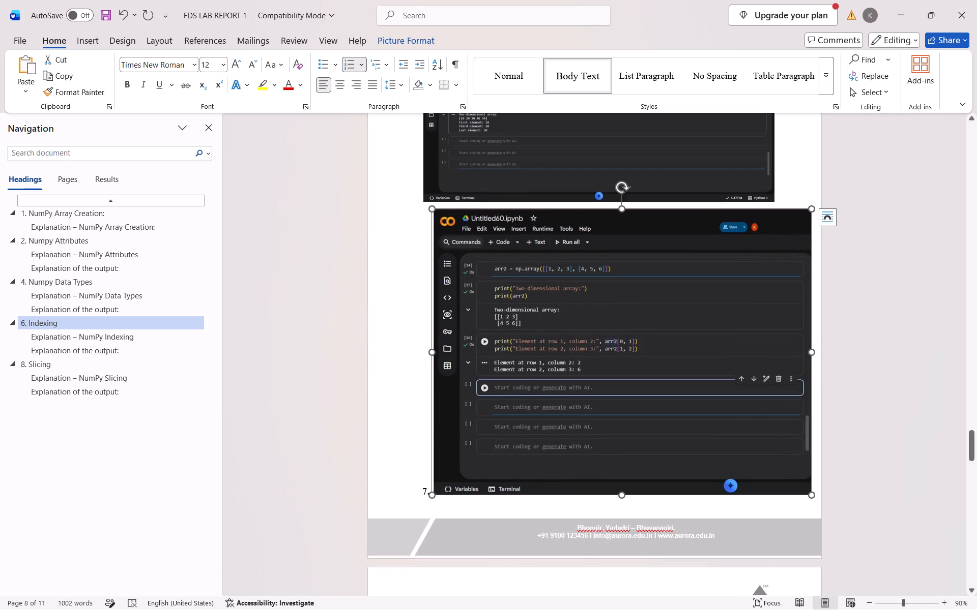
pyautogui.moveTo(801, 484); pyautogui.dragTo(739, 431)
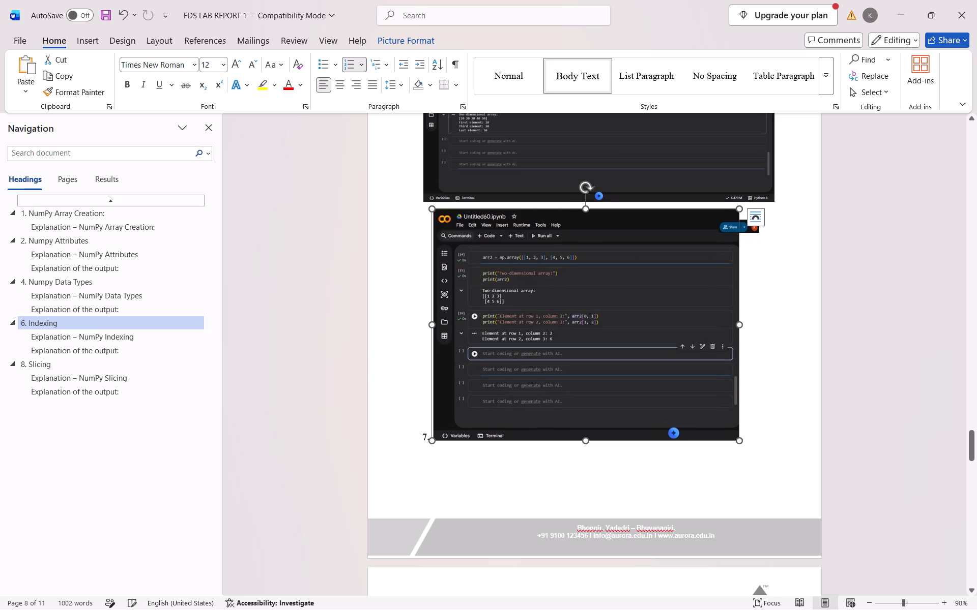
# Remove the leftover Share button and avatar snip overlapping the notebook snip at item 7.
pyautogui.click(735, 229)
pyautogui.moveTo(742, 229); pyautogui.dragTo(777, 276)
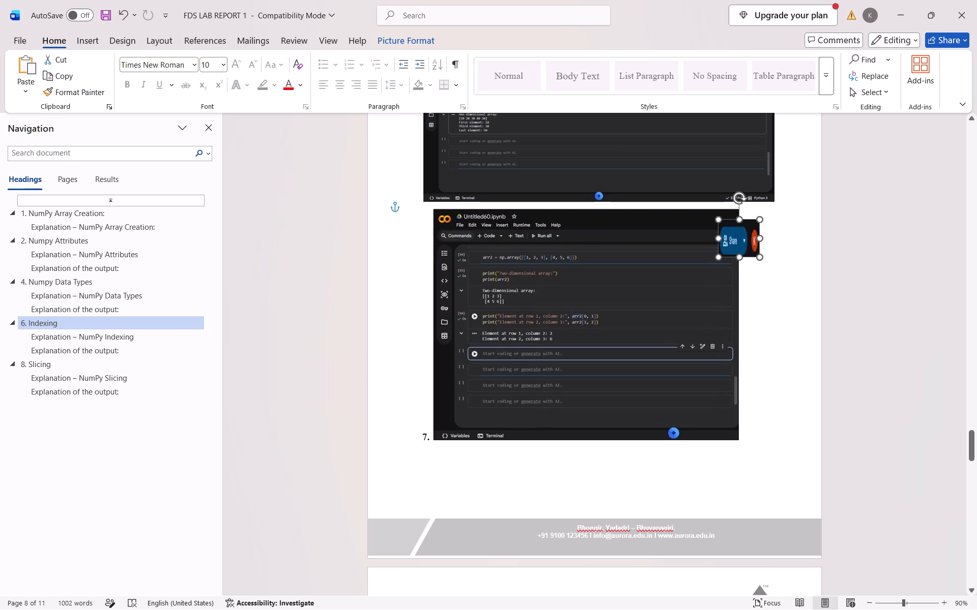
pyautogui.rightClick(743, 238)
pyautogui.click(781, 272)
pyautogui.scroll(5, 736, 282)
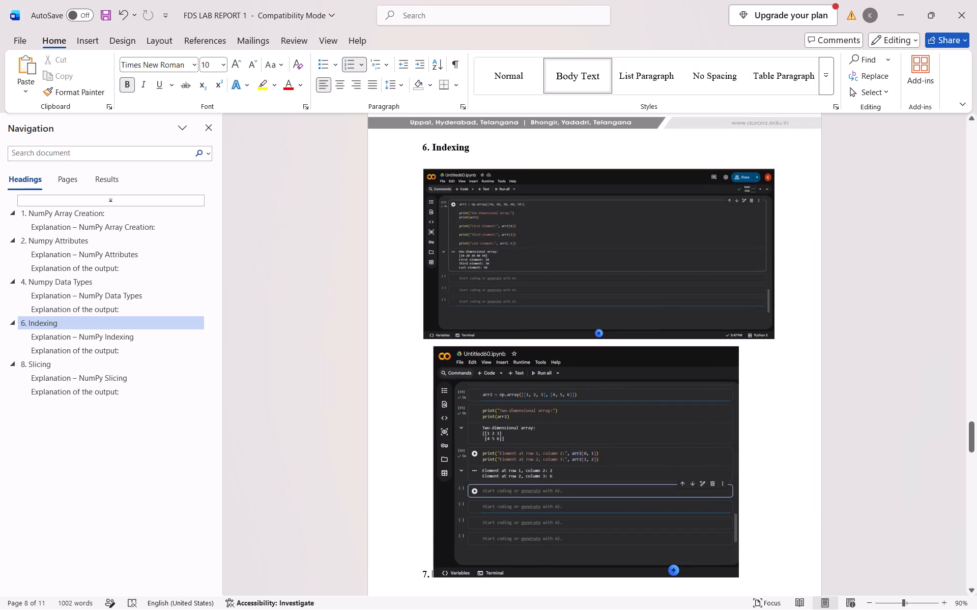
# Clear all items from the clipboard history.
pyautogui.press('super+v')
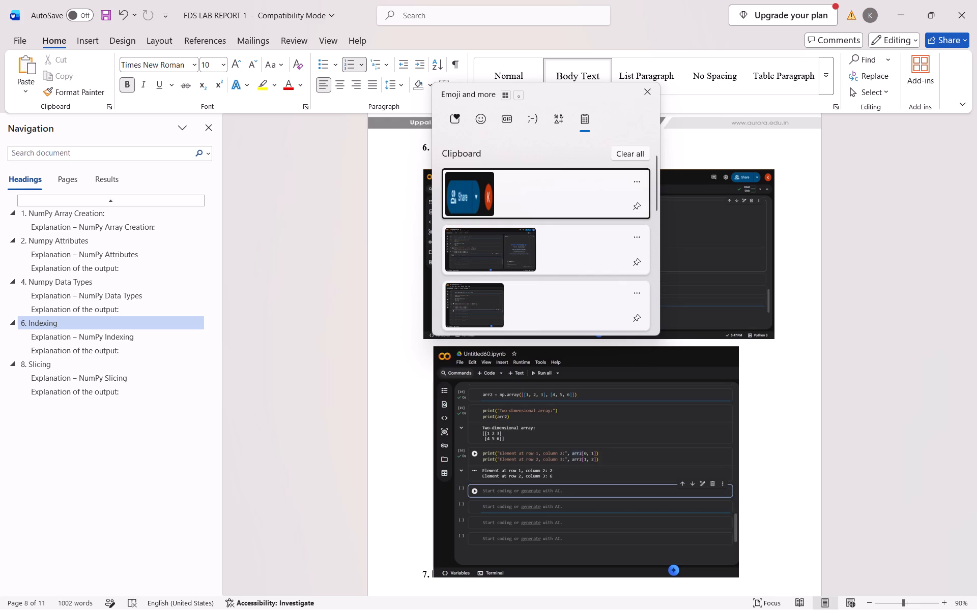
pyautogui.click(635, 155)
pyautogui.click(792, 330)
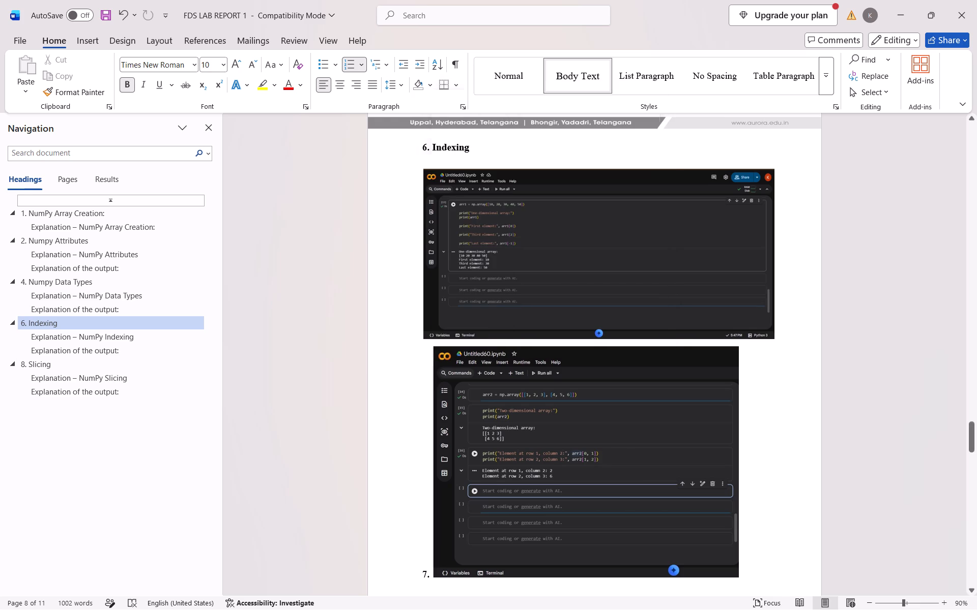
# Enlarge the first Slicing screenshot and snip its notebook area, from the Colab logo to the bottom bar, excluding the Gemini panel.
pyautogui.scroll(-20, 684, 290)
pyautogui.scroll(-6, 684, 290)
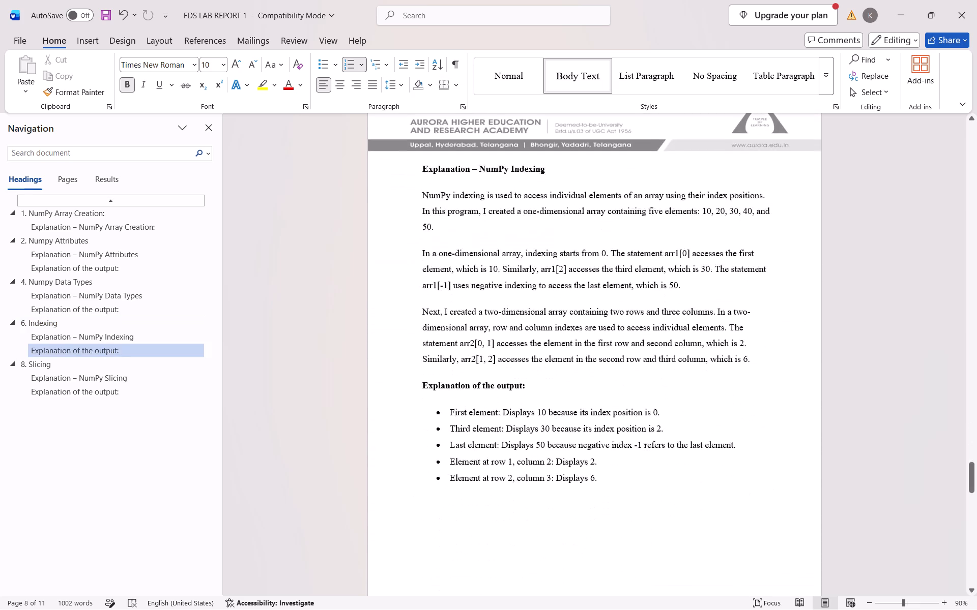
pyautogui.scroll(-14, 682, 293)
pyautogui.scroll(1, 680, 292)
pyautogui.scroll(-9, 680, 290)
pyautogui.click(642, 222)
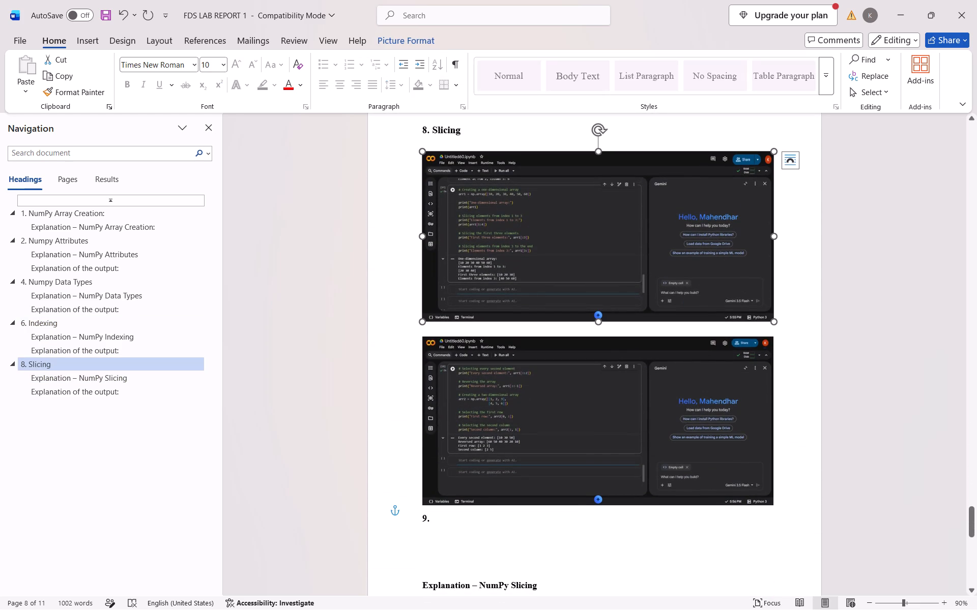
pyautogui.rightClick(648, 218)
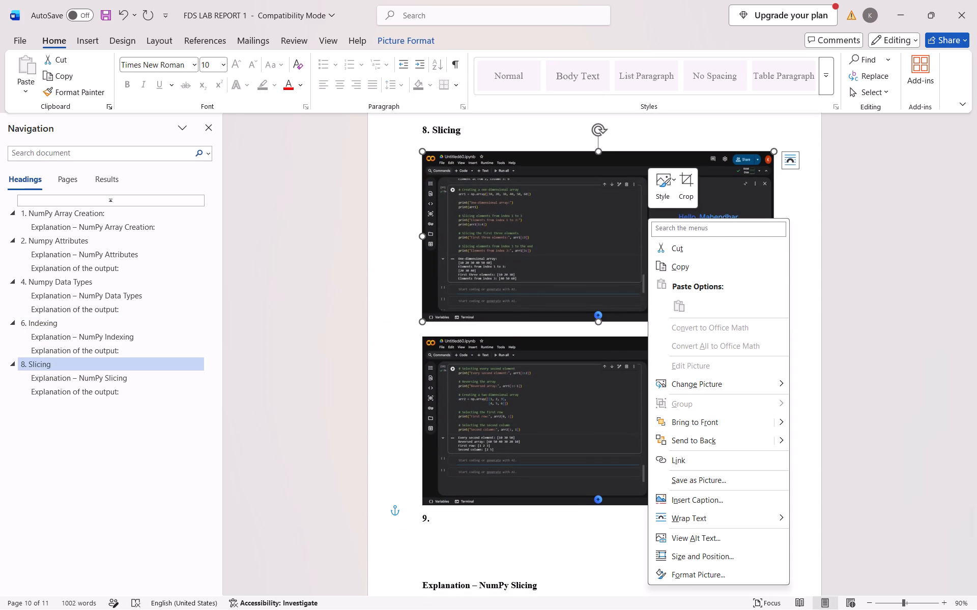
pyautogui.click(571, 222)
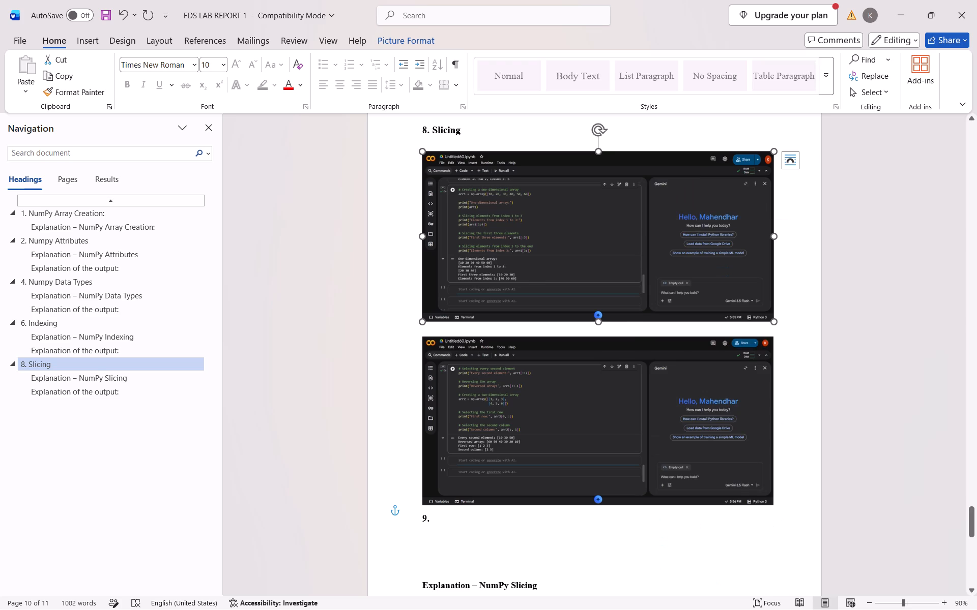
pyautogui.press('Print')
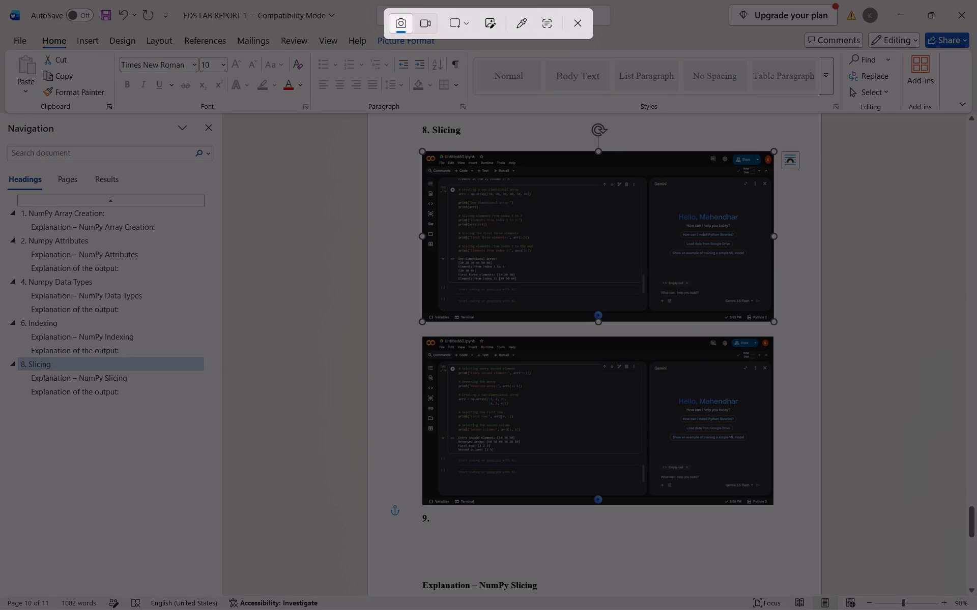
pyautogui.press('Escape')
pyautogui.keyDown('ctrl'); pyautogui.scroll(4, 475, 198); pyautogui.keyUp('ctrl')
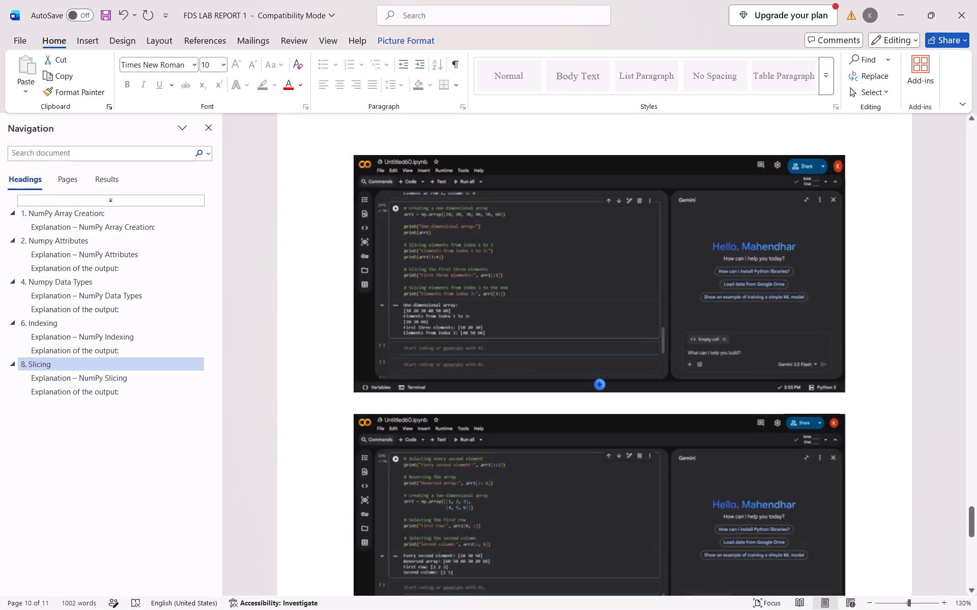
pyautogui.keyDown('ctrl'); pyautogui.scroll(1, 475, 198); pyautogui.keyUp('ctrl')
pyautogui.click(277, 220)
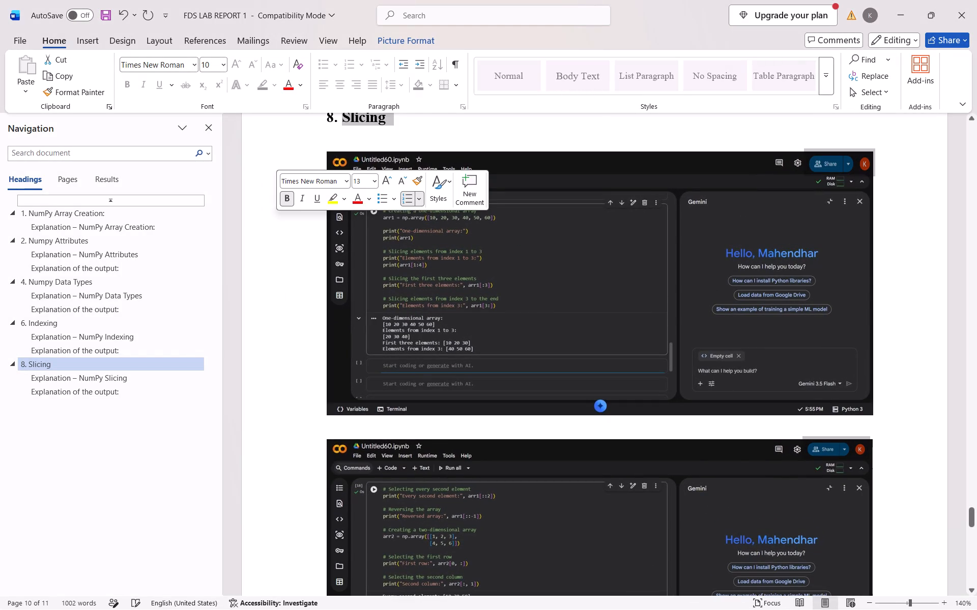
pyautogui.press('Print')
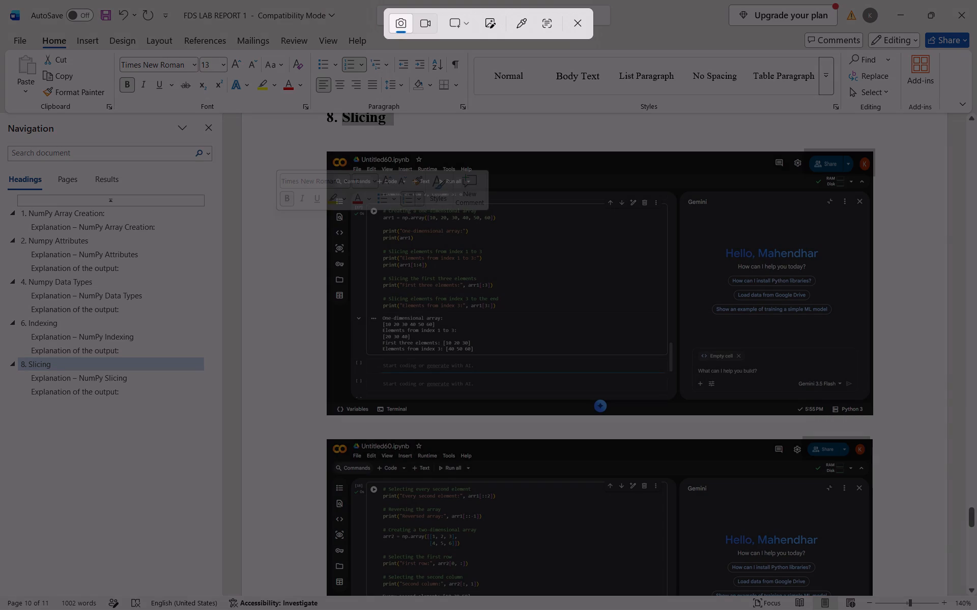
pyautogui.press('Escape')
pyautogui.press('Print')
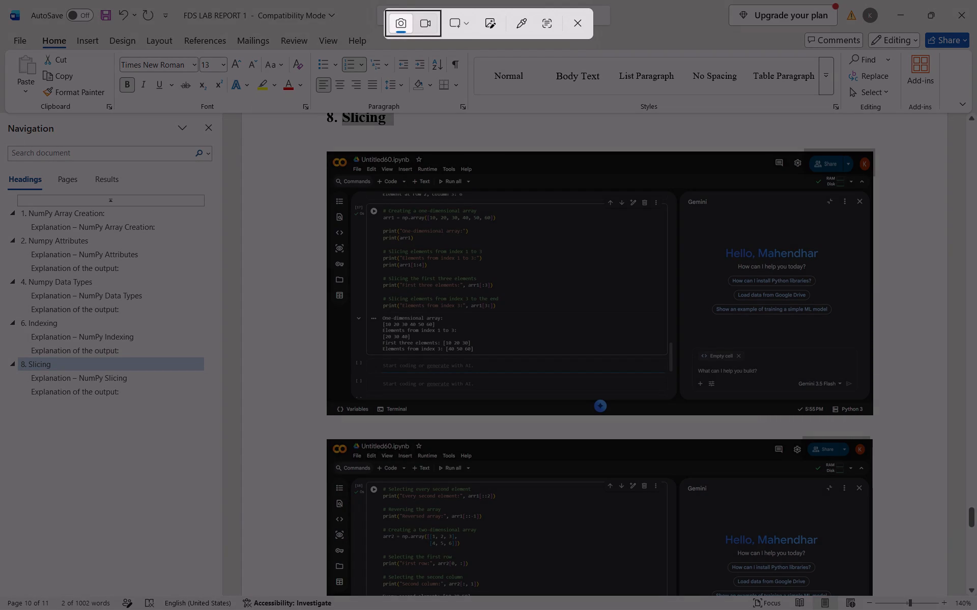
pyautogui.moveTo(328, 151); pyautogui.dragTo(668, 449)
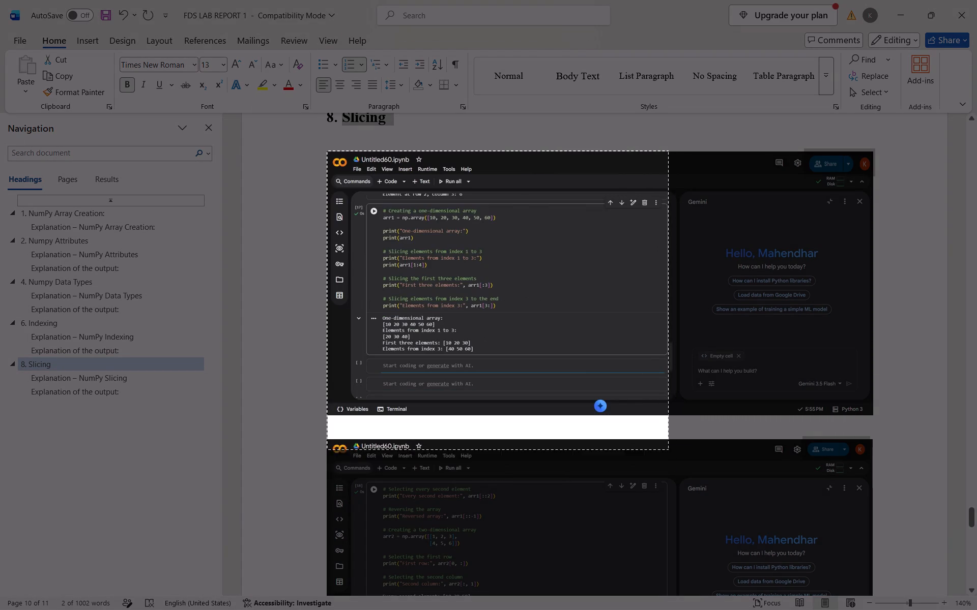
pyautogui.moveTo(668, 449); pyautogui.dragTo(683, 417)
# Cut the original first Slicing screenshot and paste its notebook snip from the clipboard history at item 9.
pyautogui.click(574, 261)
pyautogui.rightClick(609, 254)
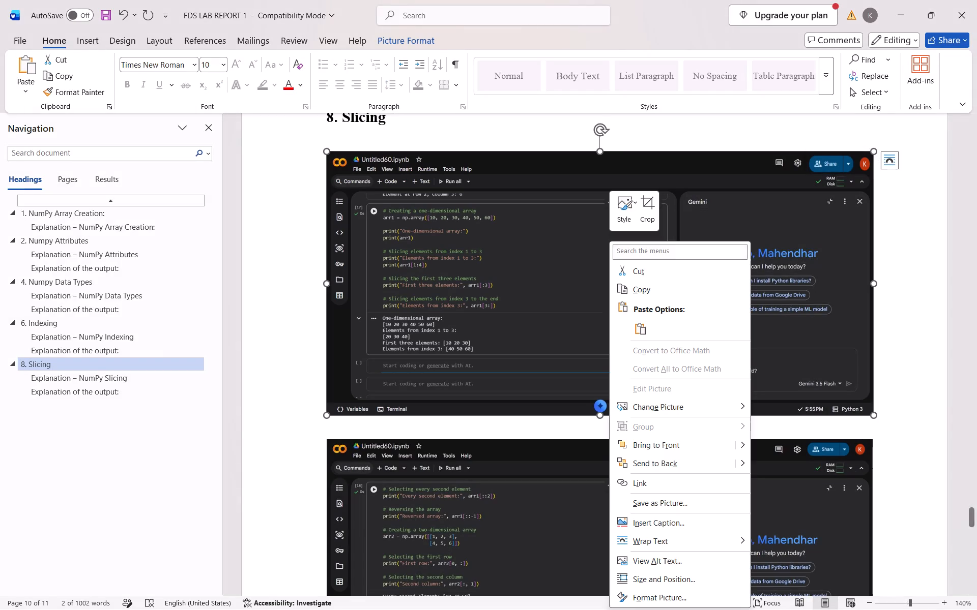
pyautogui.click(659, 272)
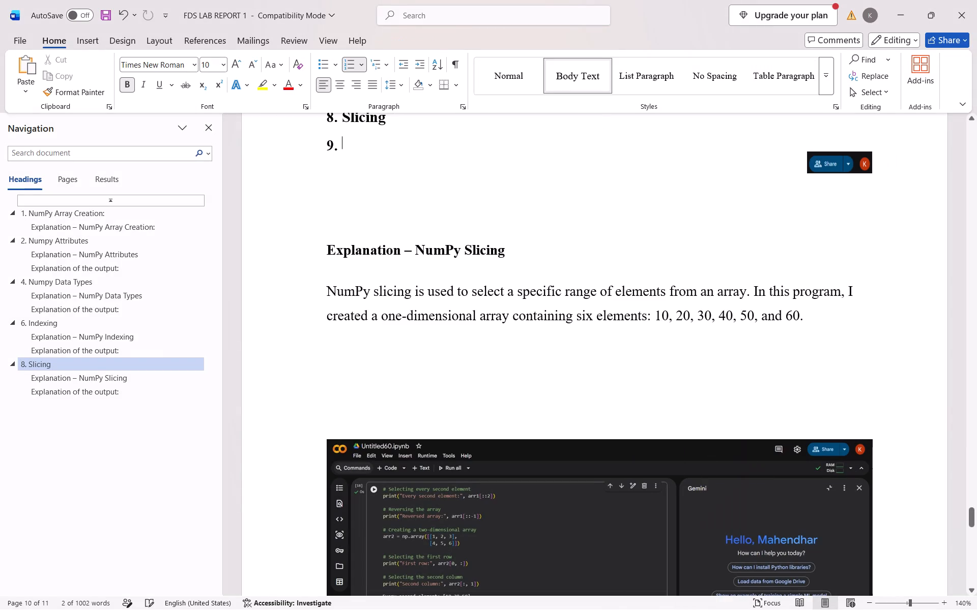
pyautogui.press('super+v')
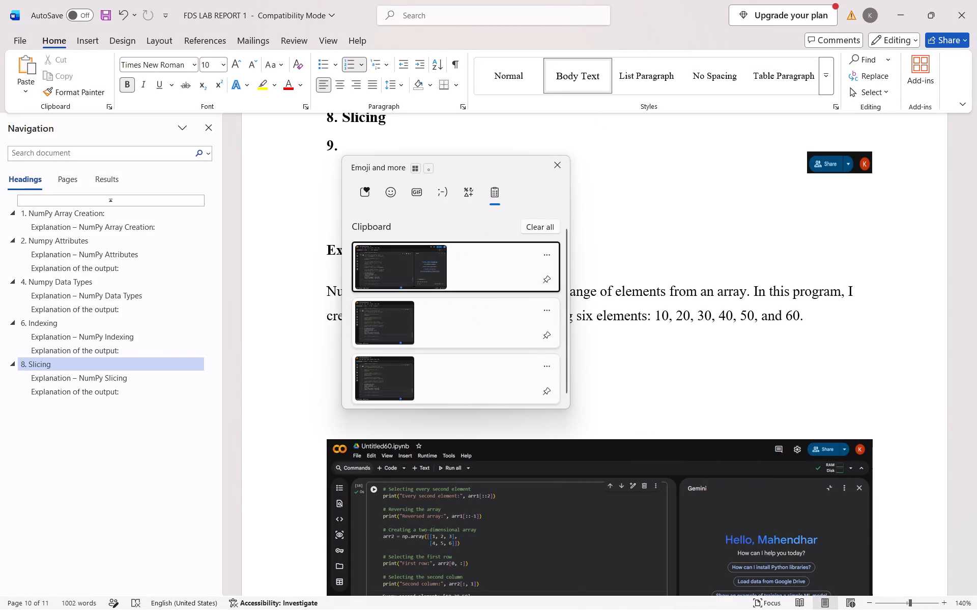
pyautogui.scroll(-5, 385, 327)
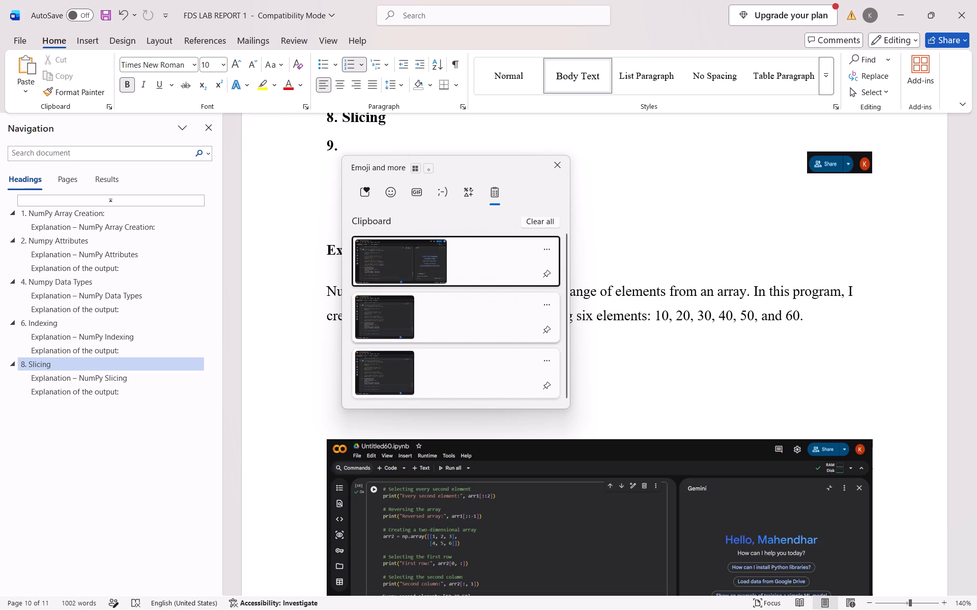
pyautogui.click(387, 325)
pyautogui.hotkey('ctrl', 'v')
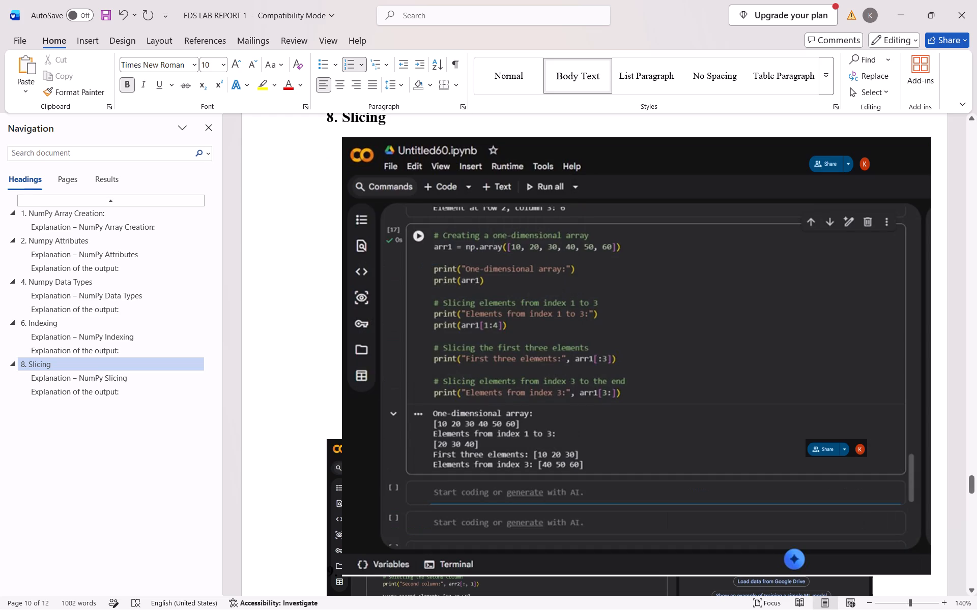
# Shrink the pasted notebook snip at item 9 proportionally to about two-thirds size so it ends above the second Slicing screenshot.
pyautogui.click(914, 555)
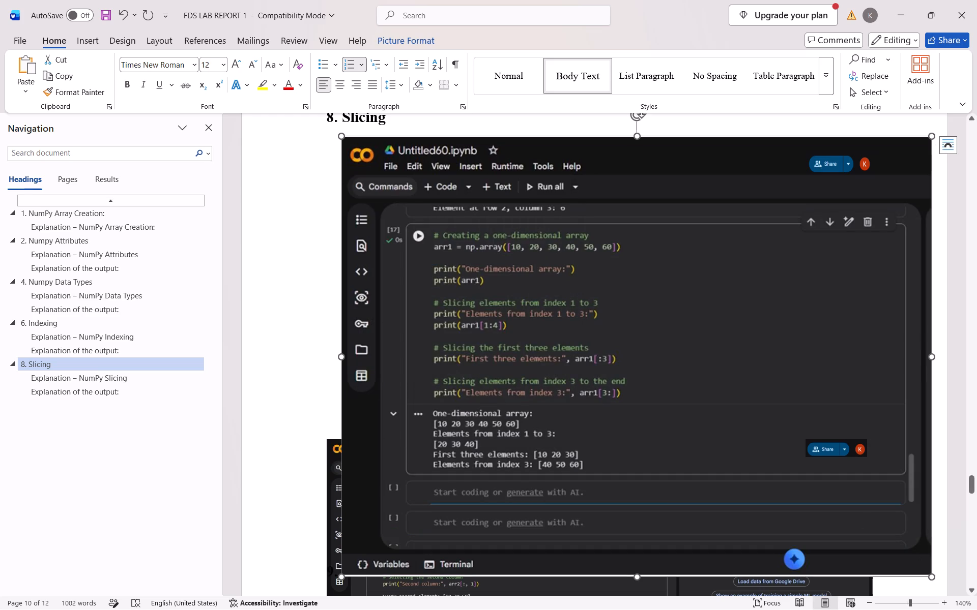
pyautogui.moveTo(932, 577); pyautogui.dragTo(731, 362)
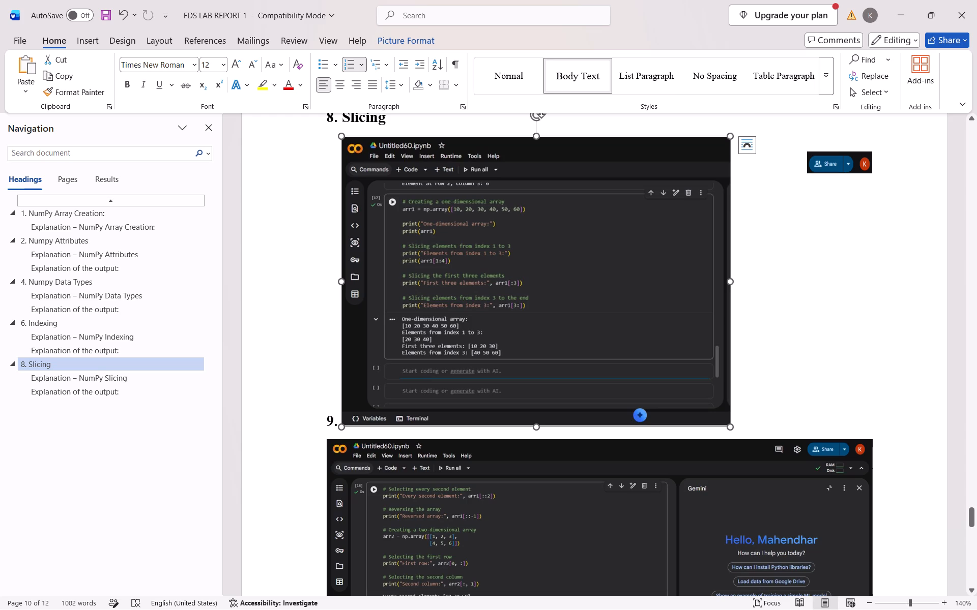
# Remove the leftover Share button and avatar snip beside the notebook snip at item 9.
pyautogui.click(832, 169)
pyautogui.rightClick(833, 172)
pyautogui.click(755, 204)
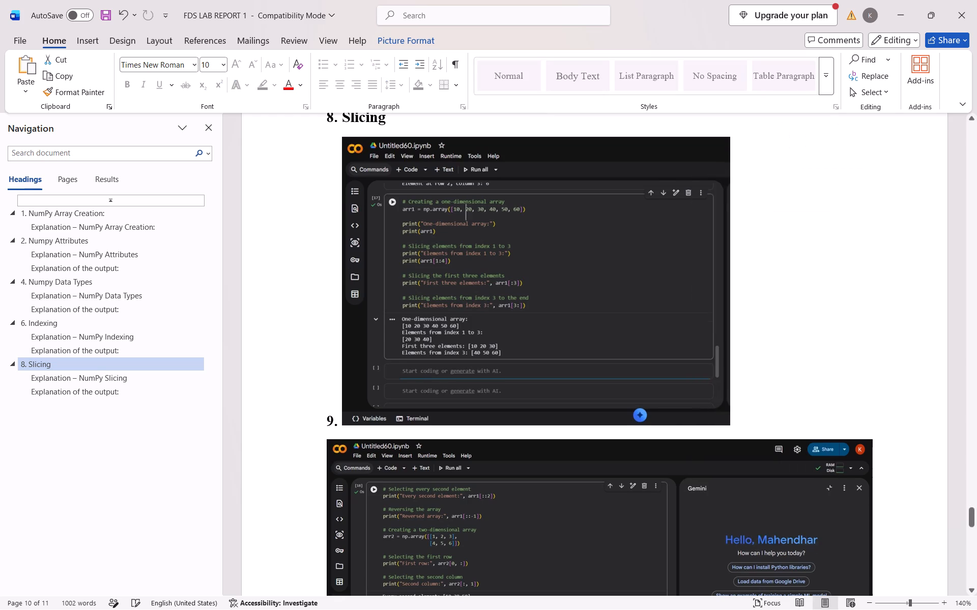
# Clear the clipboard history again before capturing the second Slicing screenshot.
pyautogui.scroll(-5, 749, 272)
pyautogui.click(618, 322)
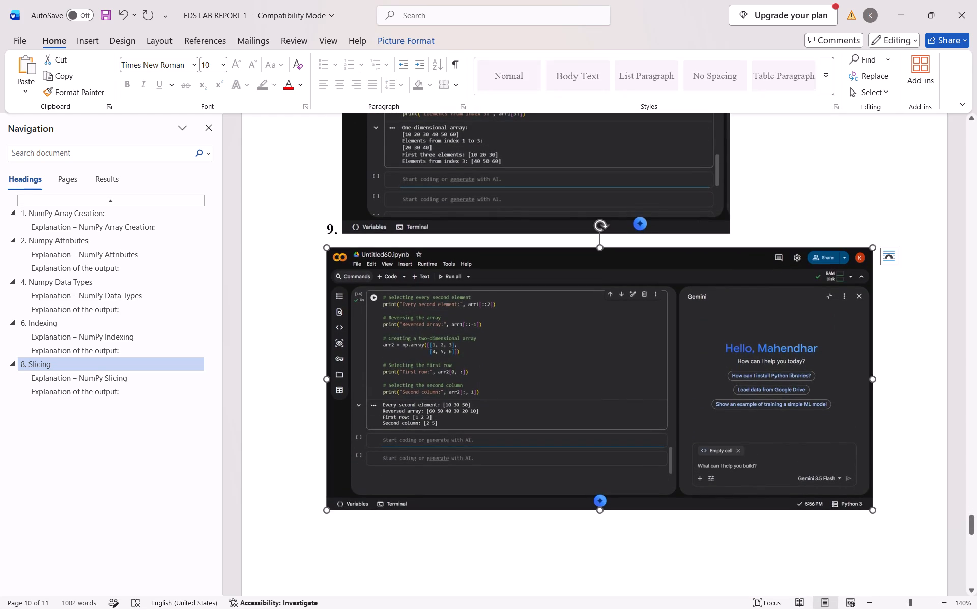
pyautogui.press('super+v')
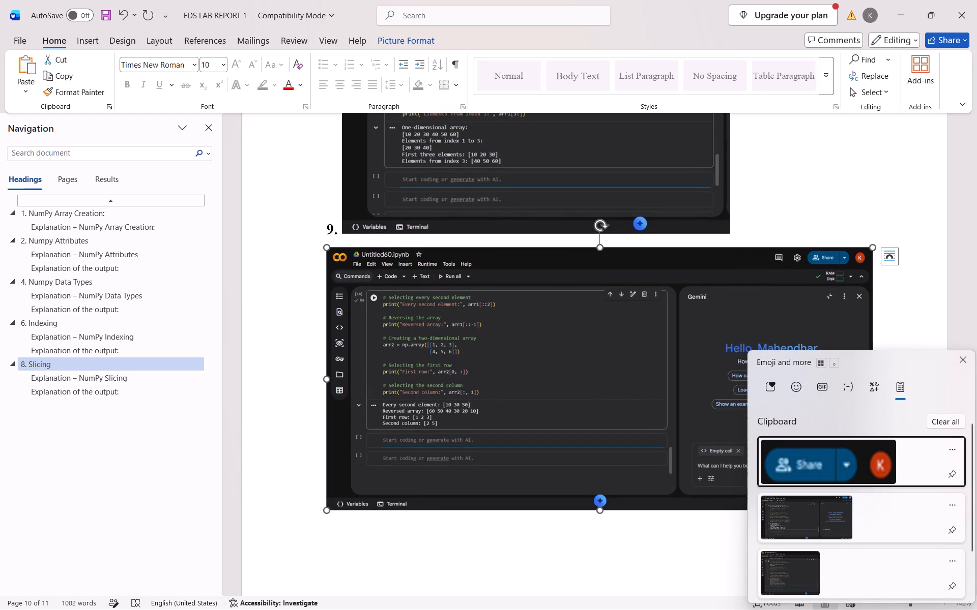
pyautogui.click(949, 422)
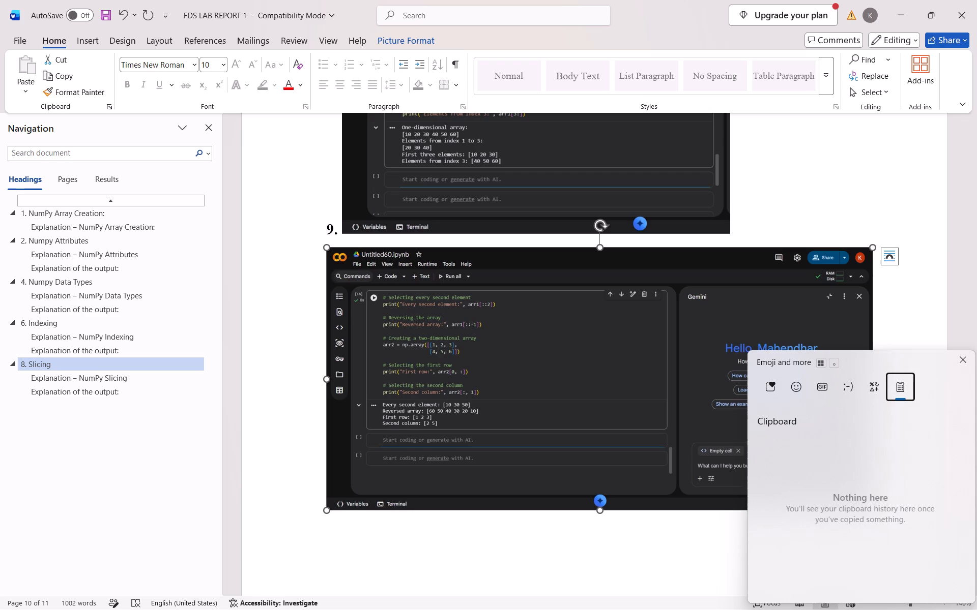
pyautogui.click(961, 291)
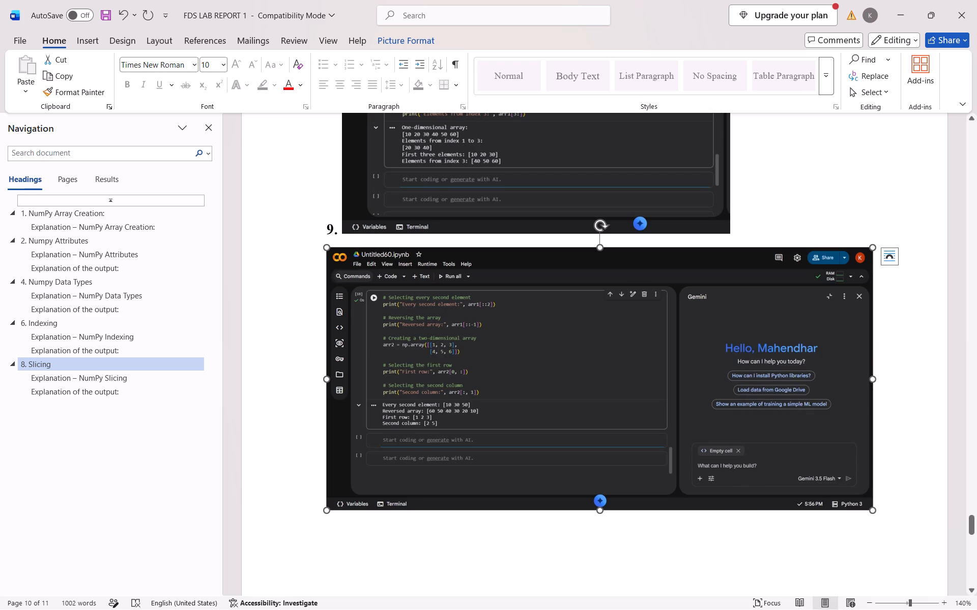
# Enlarge the second Slicing screenshot and snip its notebook area, from the Colab logo to the bottom bar, excluding the Gemini panel.
pyautogui.click(824, 177)
pyautogui.scroll(-4, 680, 341)
pyautogui.keyDown('ctrl'); pyautogui.scroll(-1, 553, 353); pyautogui.keyUp('ctrl')
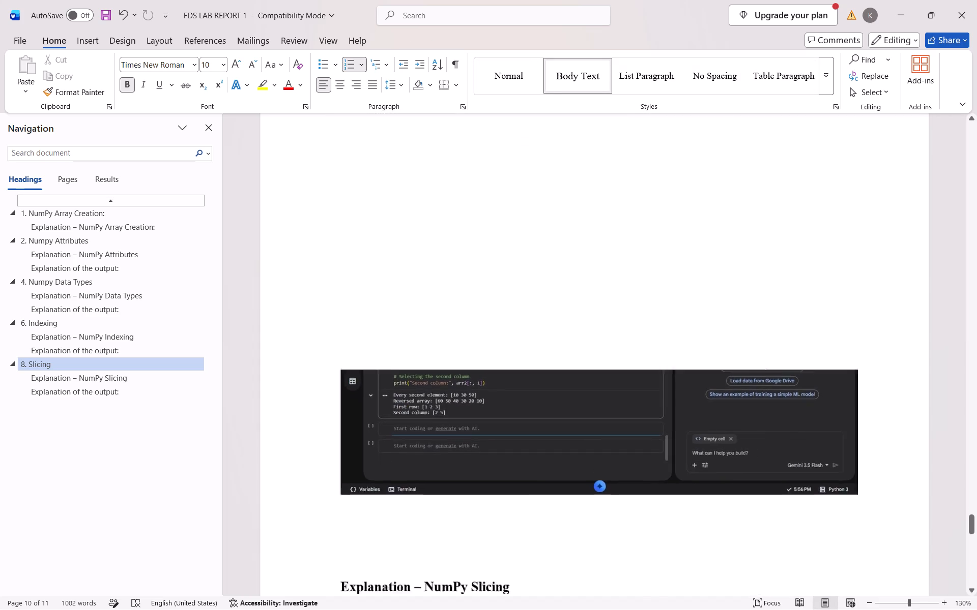
pyautogui.keyDown('ctrl'); pyautogui.scroll(-2, 553, 353); pyautogui.keyUp('ctrl')
pyautogui.keyDown('ctrl'); pyautogui.scroll(5, 553, 354); pyautogui.keyUp('ctrl')
pyautogui.scroll(-3, 553, 354)
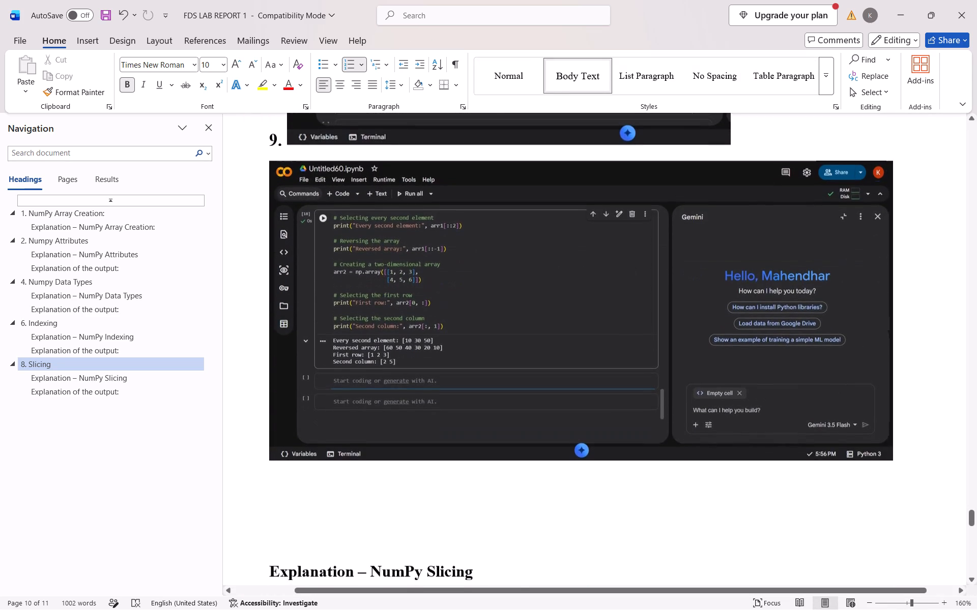
pyautogui.press('Print')
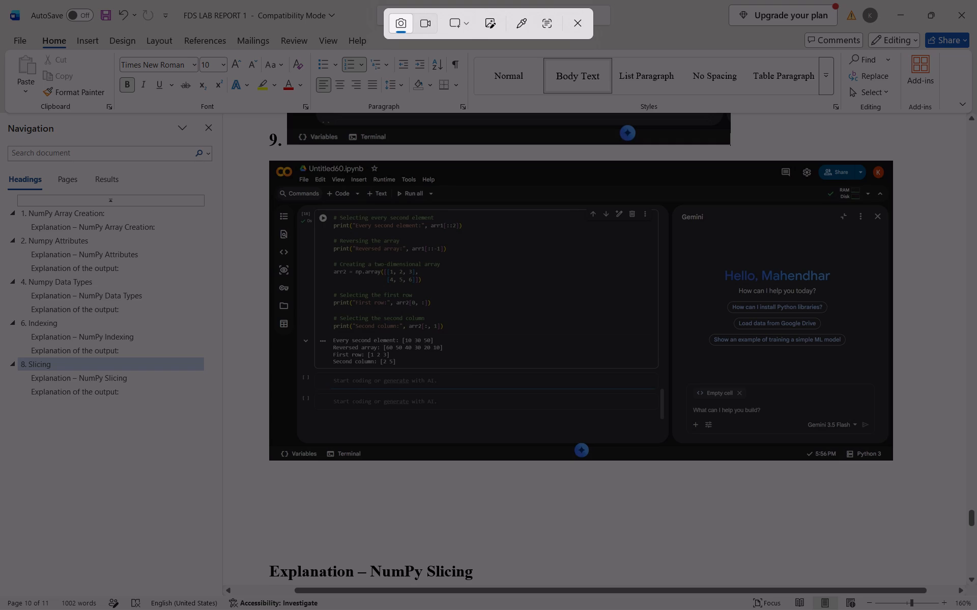
pyautogui.moveTo(271, 161); pyautogui.dragTo(664, 449)
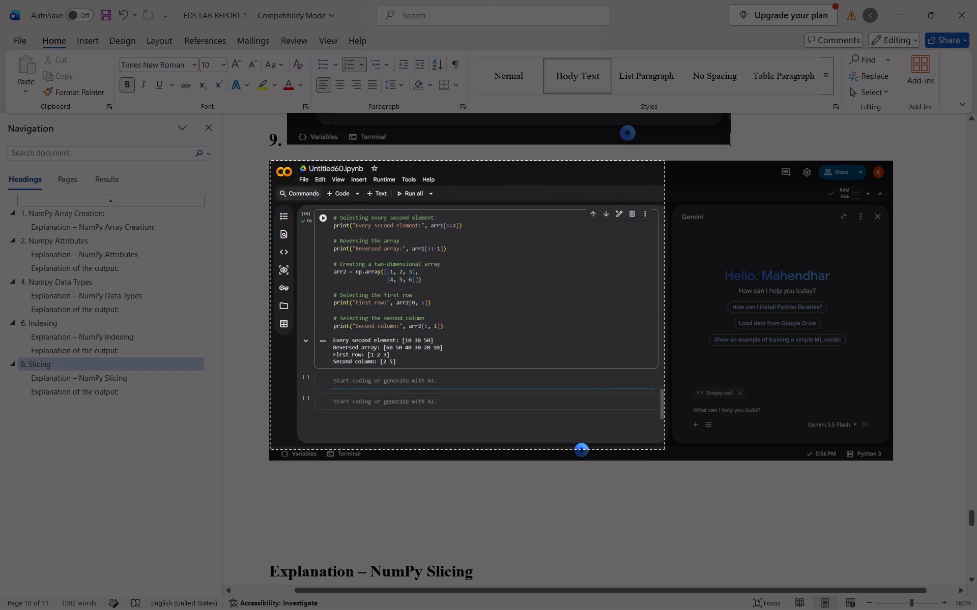
pyautogui.moveTo(664, 449); pyautogui.dragTo(674, 461)
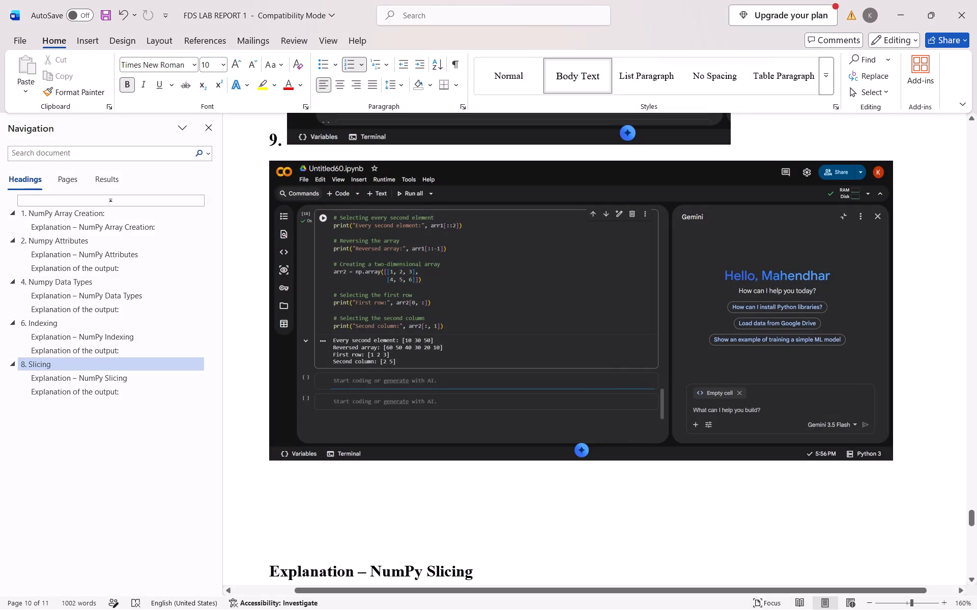
# Delete the lower of the two duplicate notebook snips from the clipboard history.
pyautogui.click(568, 263)
pyautogui.press('super+v')
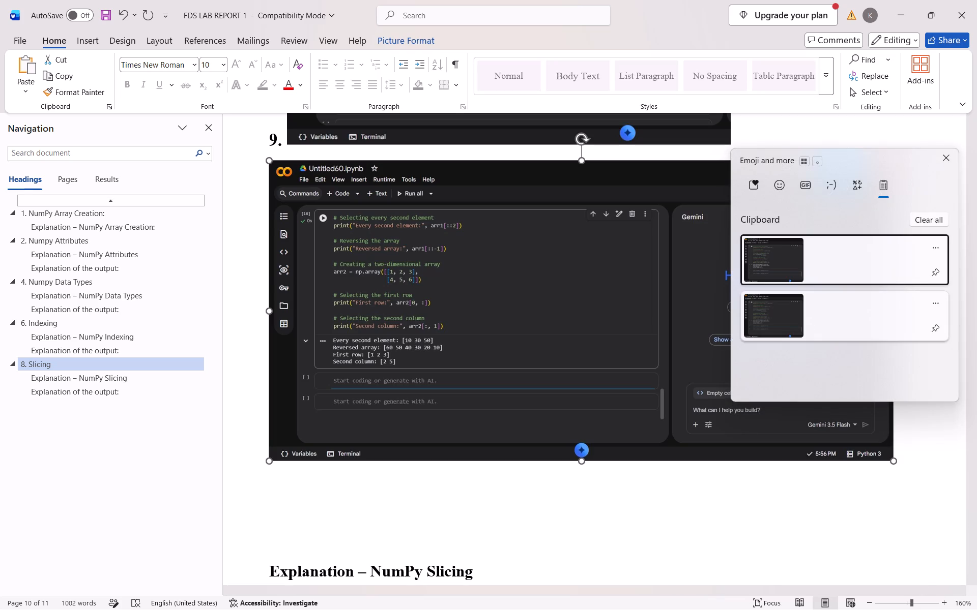
pyautogui.click(934, 304)
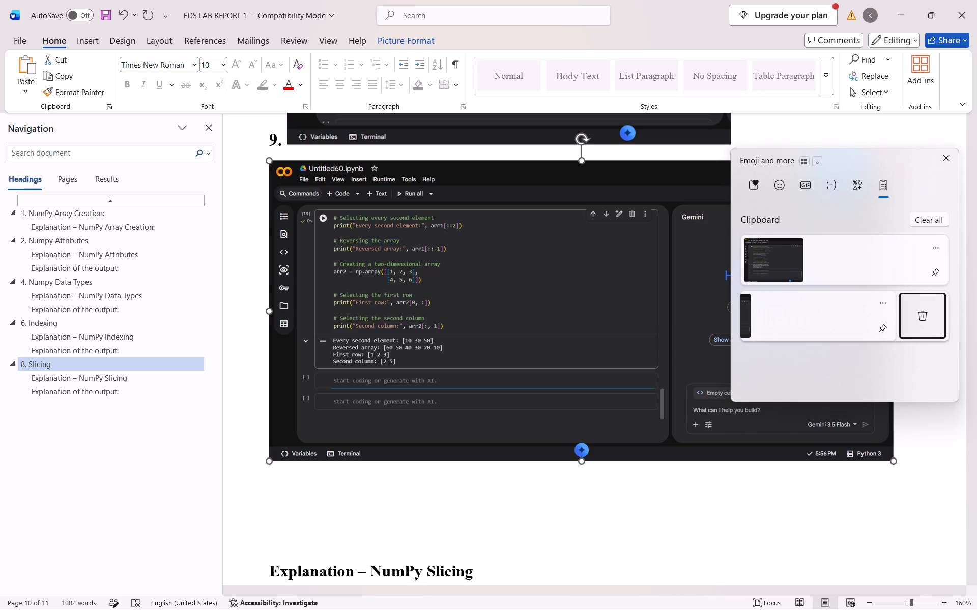
pyautogui.click(911, 318)
# Cut the original second Slicing screenshot below item 9 and paste its notebook snip from the clipboard history.
pyautogui.click(633, 313)
pyautogui.rightClick(584, 268)
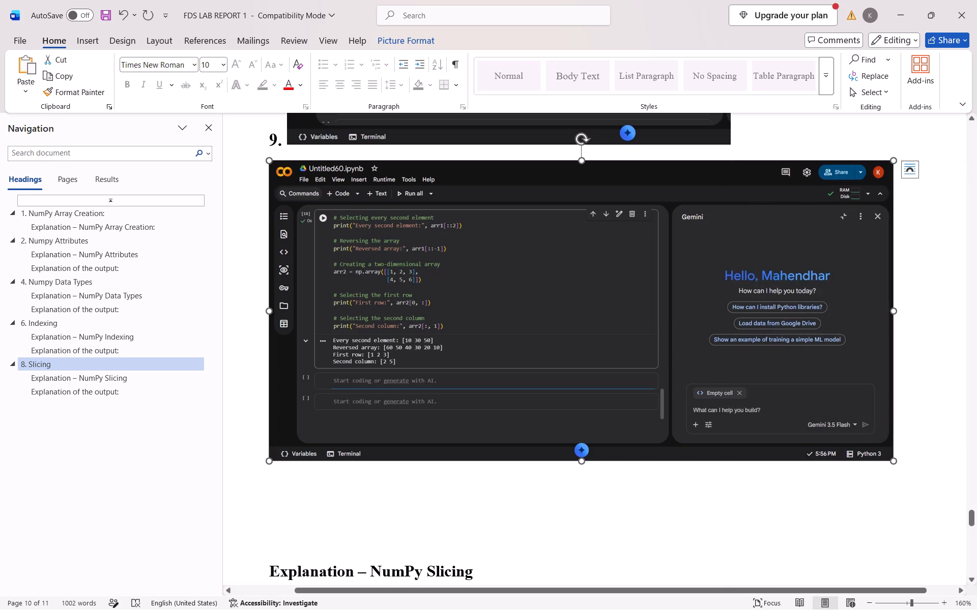
pyautogui.click(629, 273)
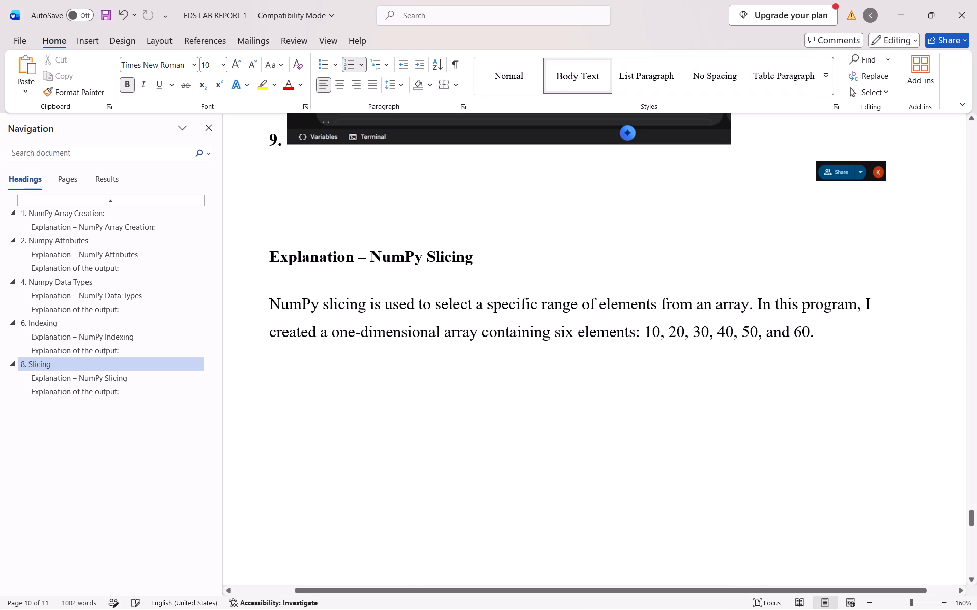
pyautogui.press('super+v')
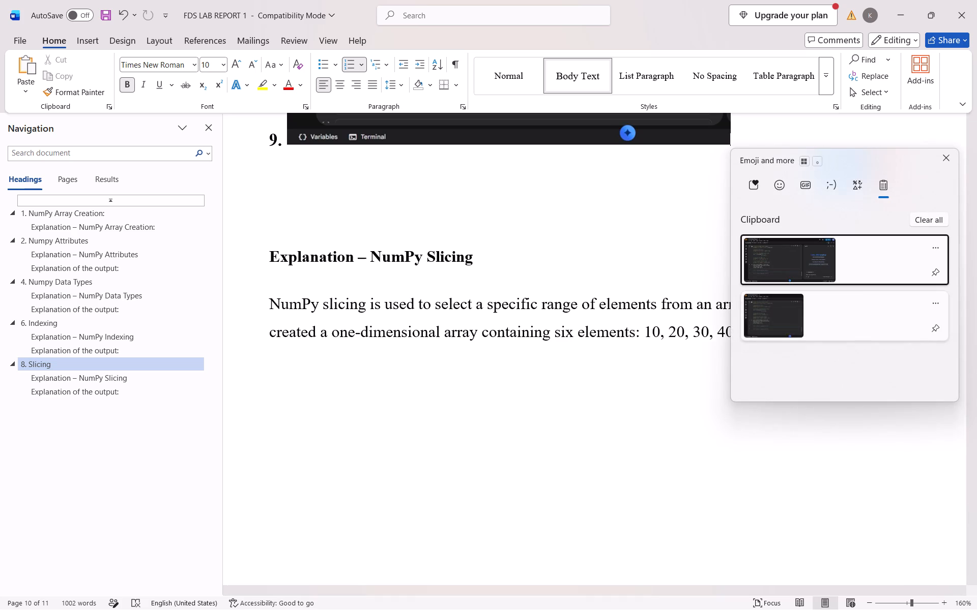
pyautogui.click(782, 309)
pyautogui.hotkey('ctrl', 'v')
pyautogui.keyDown('ctrl'); pyautogui.scroll(-5, 777, 332); pyautogui.keyUp('ctrl')
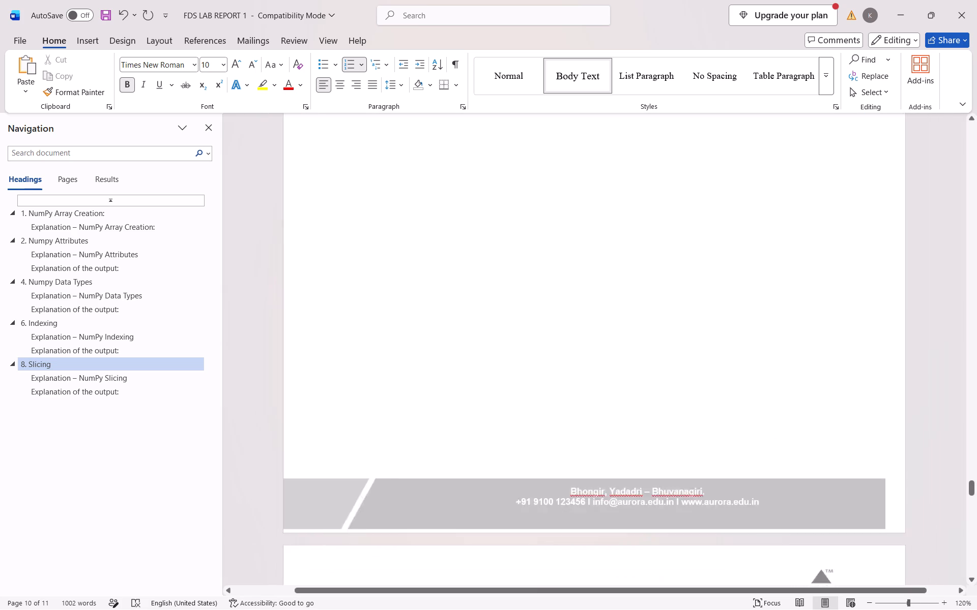
# Shrink the pasted second Slicing notebook snip proportionally so it fits on the page directly below the first one.
pyautogui.keyDown('ctrl'); pyautogui.scroll(-1, 773, 335); pyautogui.keyUp('ctrl')
pyautogui.click(825, 363)
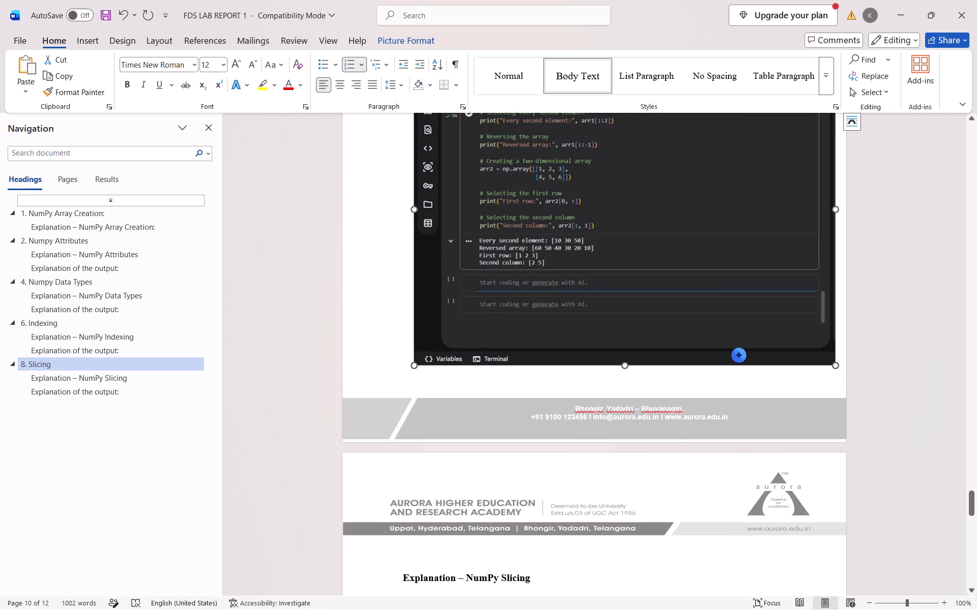
pyautogui.moveTo(836, 363); pyautogui.dragTo(724, 277)
pyautogui.scroll(6, 812, 376)
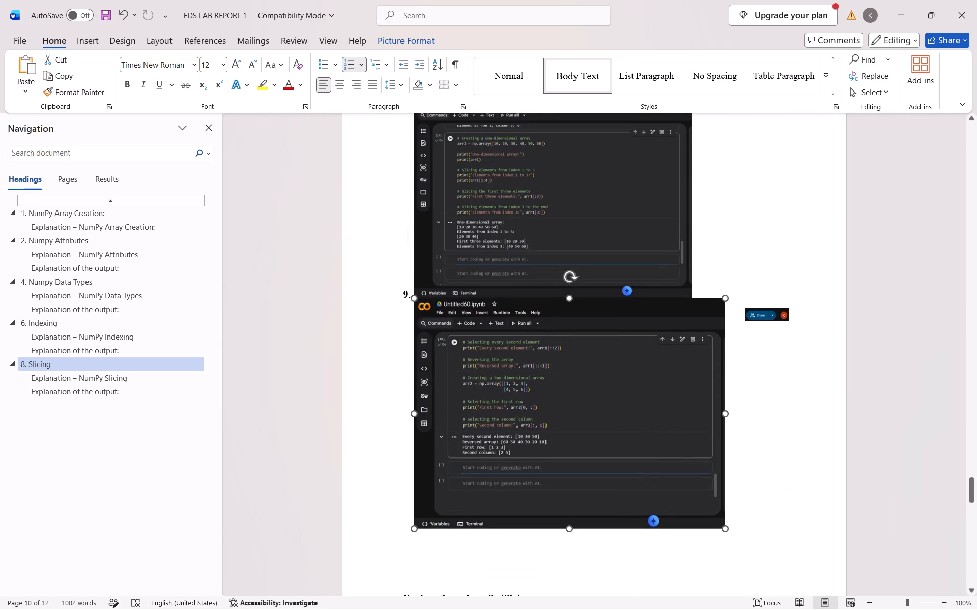
# Set the second Slicing snip's text wrapping to In Front of Text and move it down, away from item 9.
pyautogui.moveTo(614, 363); pyautogui.dragTo(601, 412)
pyautogui.moveTo(575, 372); pyautogui.dragTo(593, 404)
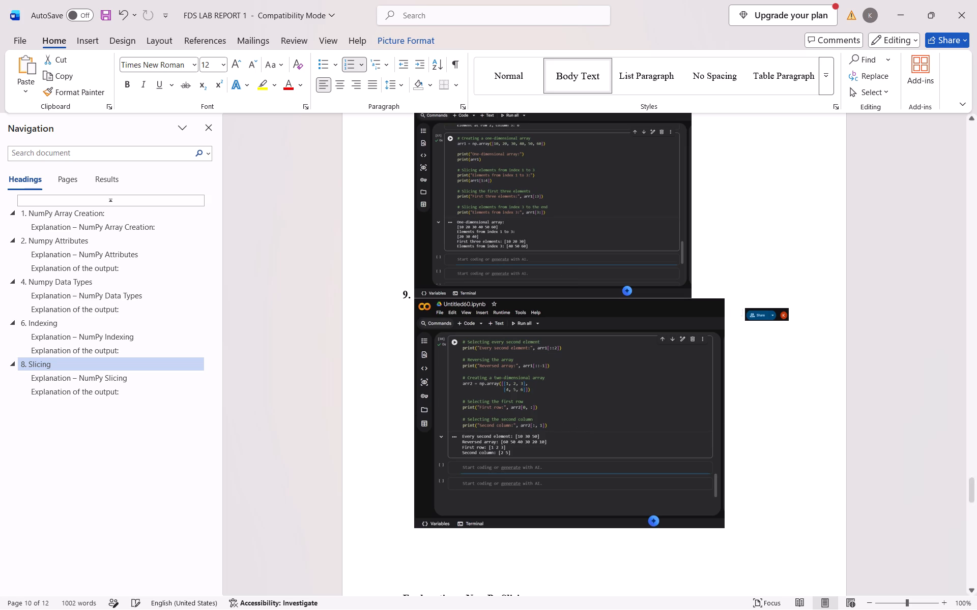
pyautogui.click(736, 312)
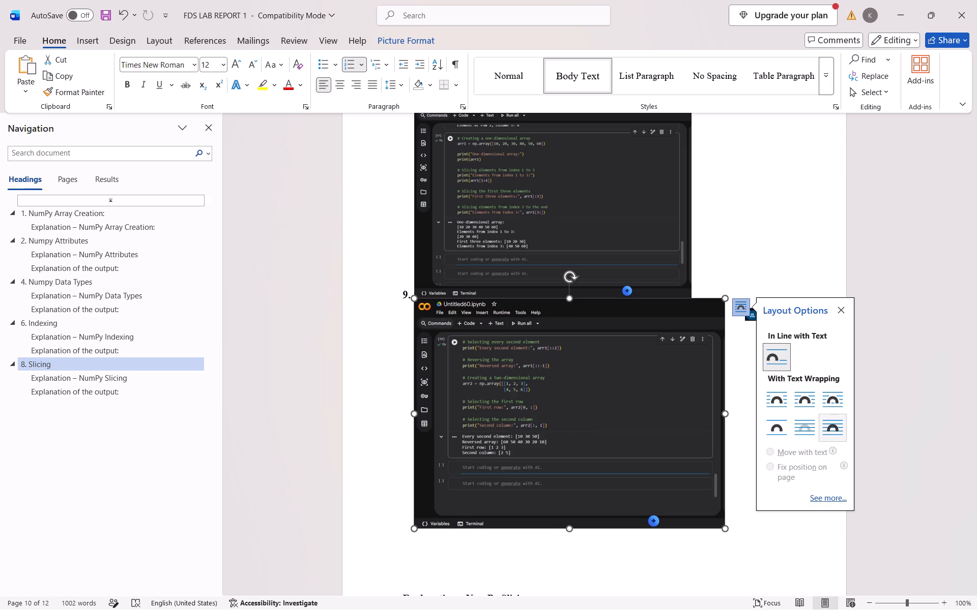
pyautogui.click(824, 424)
pyautogui.moveTo(617, 367); pyautogui.dragTo(629, 491)
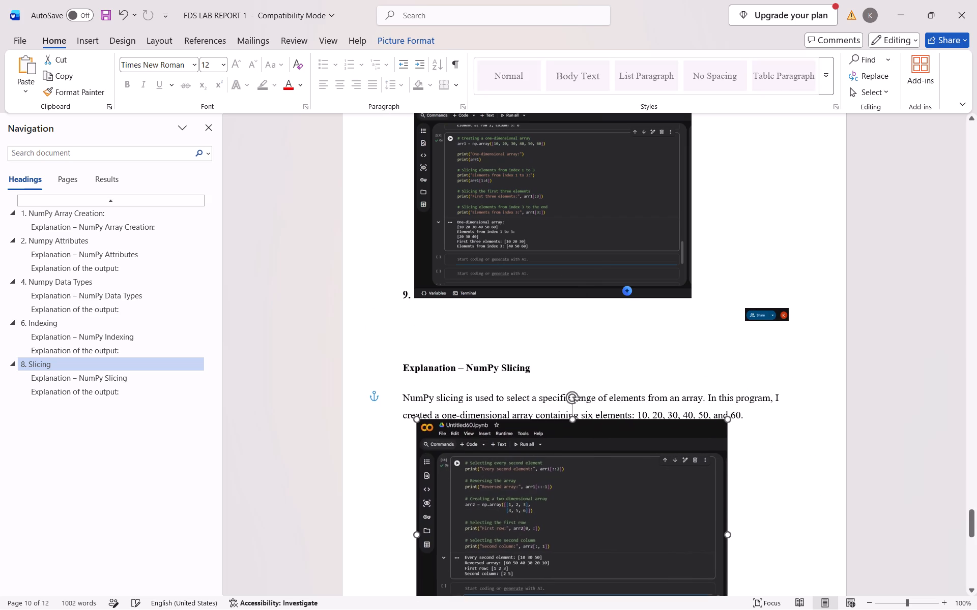
pyautogui.moveTo(629, 491); pyautogui.dragTo(631, 436)
pyautogui.scroll(-6, 623, 424)
pyautogui.moveTo(598, 318); pyautogui.dragTo(590, 379)
pyautogui.scroll(-13, 665, 381)
pyautogui.scroll(16, 666, 383)
pyautogui.scroll(6, 675, 374)
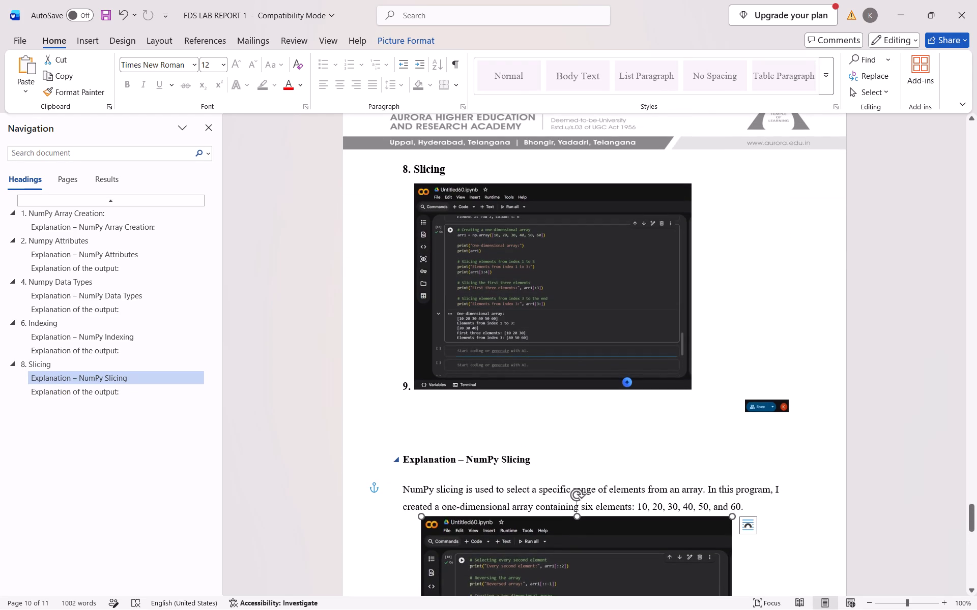
# Insert blank lines above the "Explanation – NumPy Slicing" heading and move the second Slicing snip up toward item 9.
pyautogui.click(383, 456)
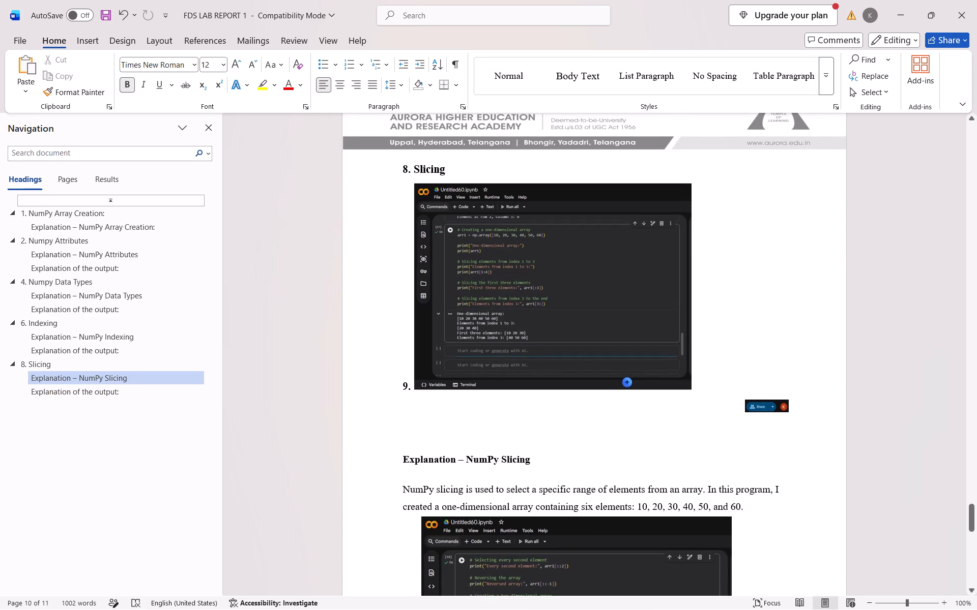
pyautogui.press('Return')
pyautogui.press('Return')
pyautogui.press('Return')
pyautogui.press('Return')
pyautogui.press('Return')
pyautogui.press('Return')
pyautogui.press('Return')
pyautogui.press('Return')
pyautogui.press('Return')
pyautogui.press('Return')
pyautogui.scroll(-6, 597, 488)
pyautogui.moveTo(583, 503); pyautogui.dragTo(619, 439)
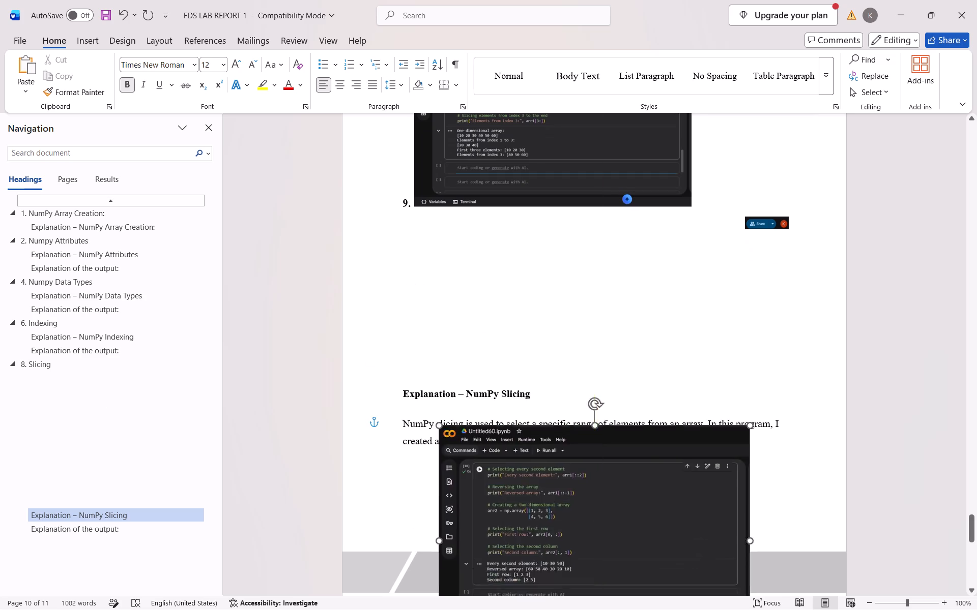
pyautogui.moveTo(619, 439); pyautogui.dragTo(587, 238)
# Add more blank lines above "Explanation – NumPy Slicing" and fit the second snip into the gap below item 9.
pyautogui.click(401, 397)
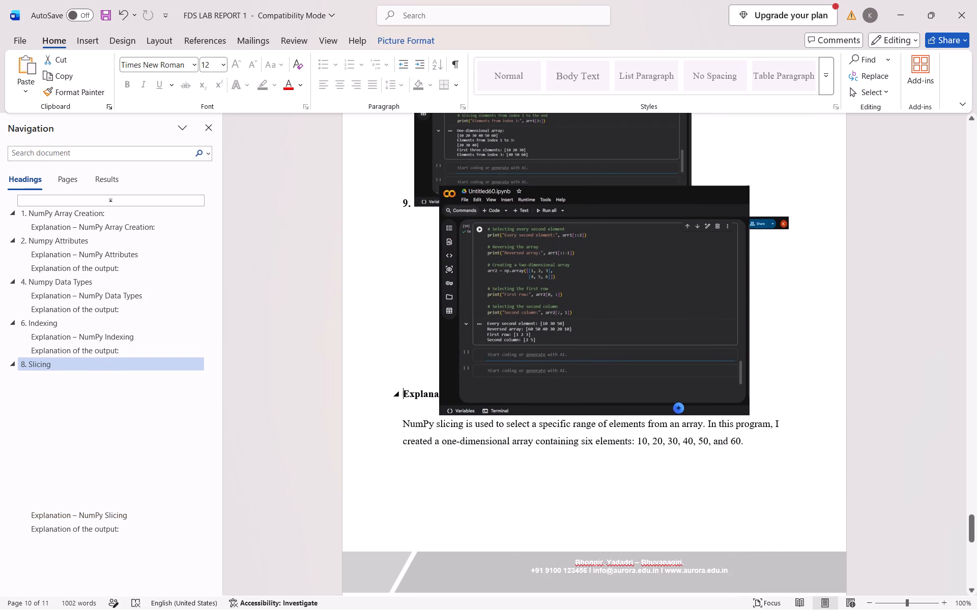
pyautogui.press('Return')
pyautogui.press('Return')
pyautogui.press('Return')
pyautogui.press('Return')
pyautogui.press('Return')
pyautogui.press('Return')
pyautogui.press('Return')
pyautogui.press('Return')
pyautogui.press('Return')
pyautogui.moveTo(550, 360); pyautogui.dragTo(507, 399)
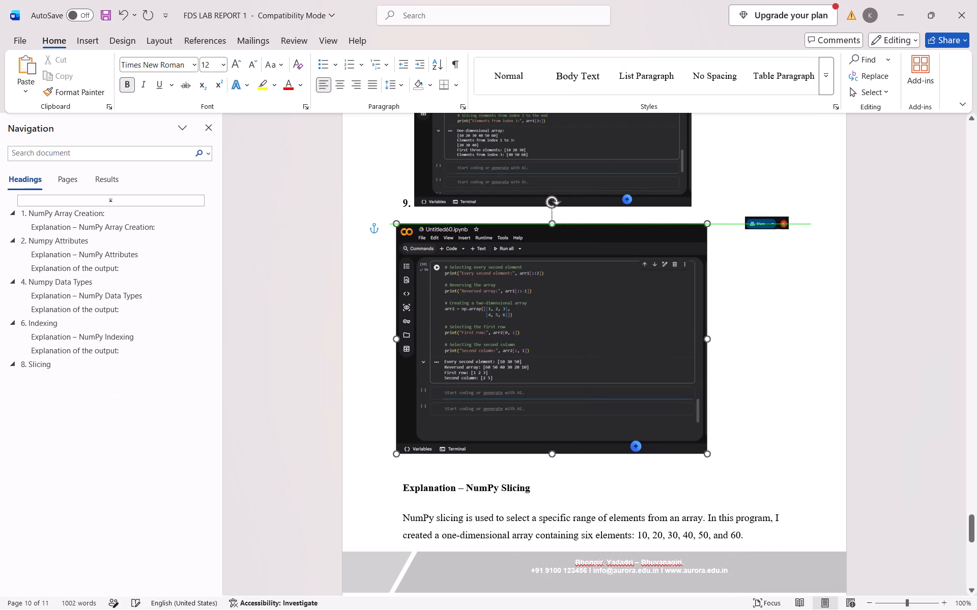
pyautogui.moveTo(507, 399); pyautogui.dragTo(513, 393)
# Cut the leftover Share and avatar cover patch beside the second Slicing snip.
pyautogui.click(769, 223)
pyautogui.rightClick(768, 229)
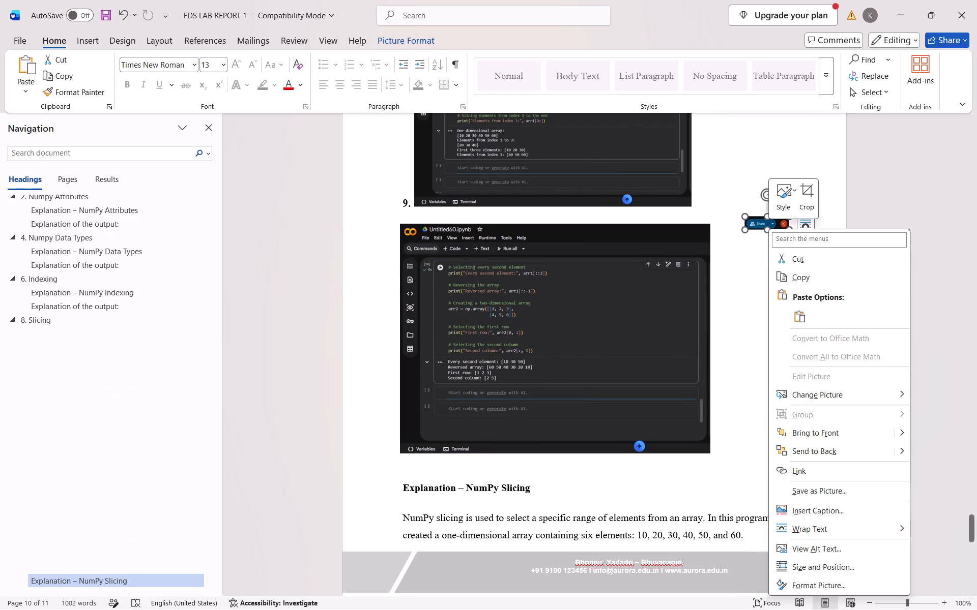
pyautogui.click(796, 259)
# Clear the whole clipboard history and close it.
pyautogui.scroll(-10, 683, 320)
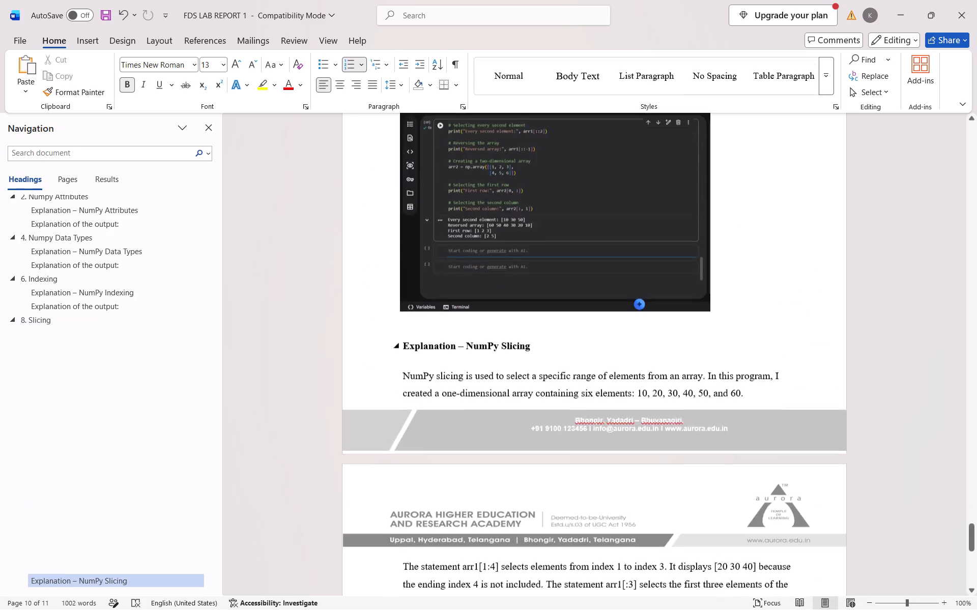
pyautogui.scroll(-18, 682, 329)
pyautogui.scroll(-16, 683, 327)
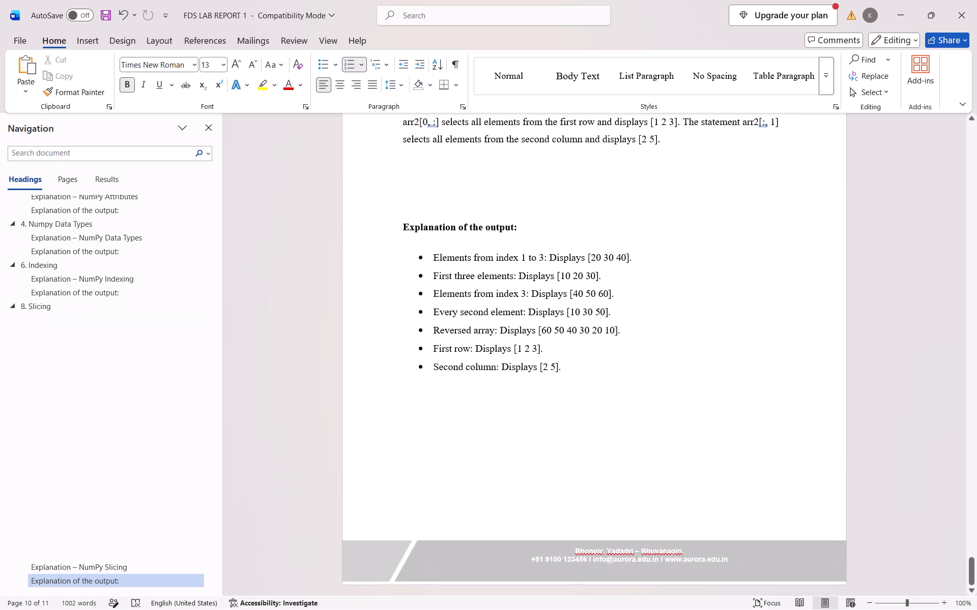
pyautogui.press('super+v')
pyautogui.click(425, 186)
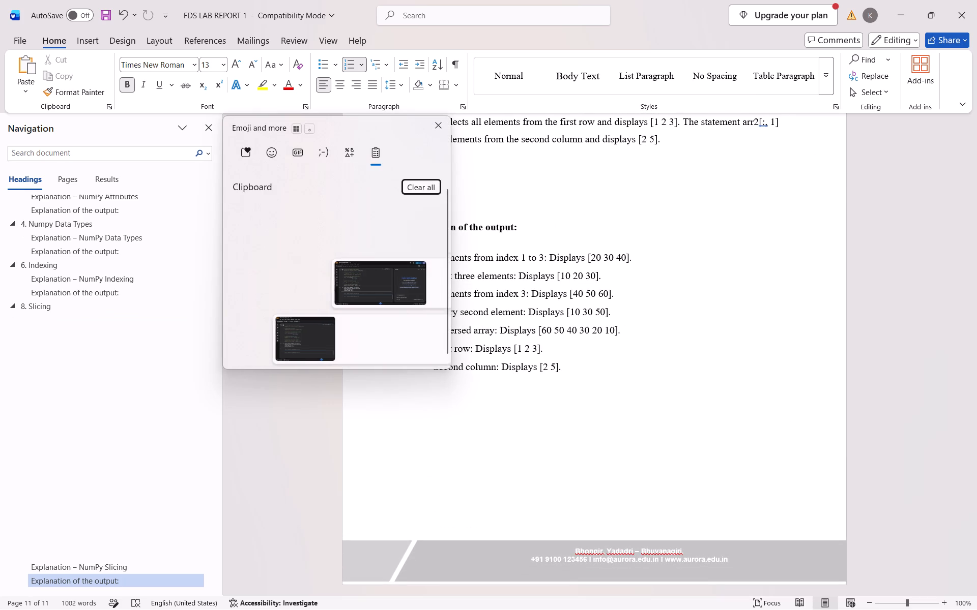
pyautogui.click(439, 123)
# Review the report's pages from the Slicing explanation back to the student details table, checking the layout and covered avatars.
pyautogui.scroll(-20, 617, 306)
pyautogui.scroll(-1, 617, 306)
pyautogui.scroll(6, 619, 302)
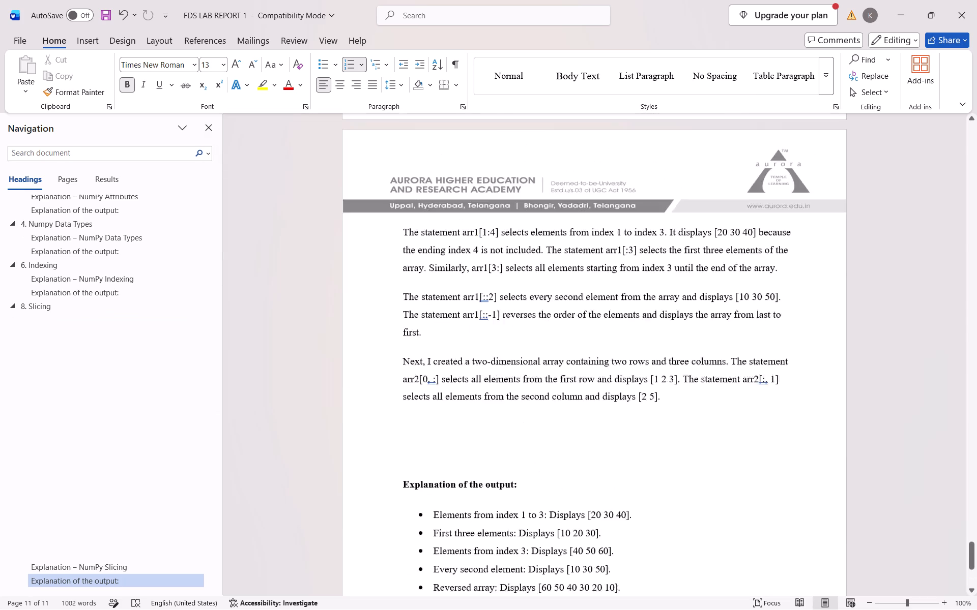
pyautogui.scroll(20, 610, 290)
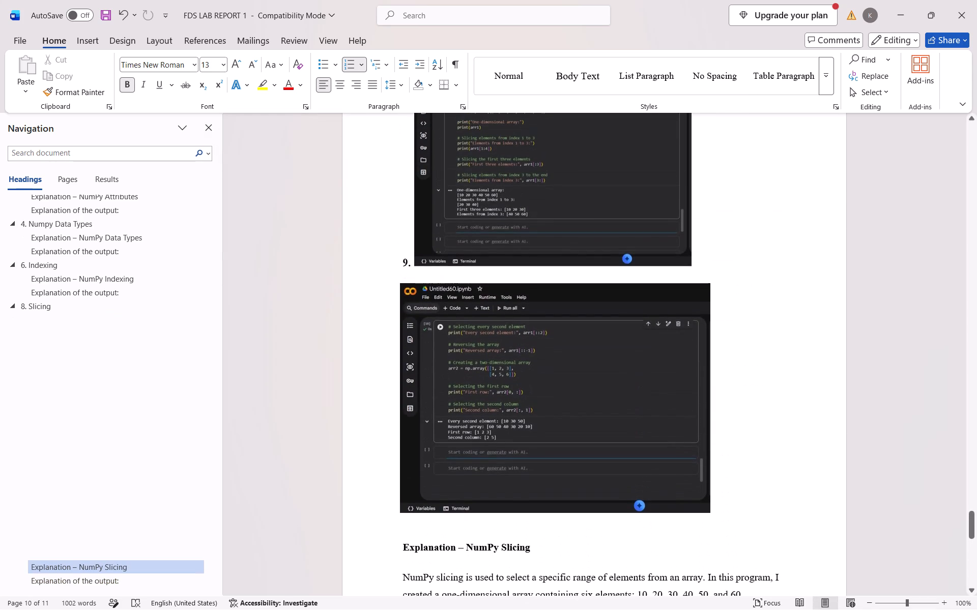
pyautogui.scroll(20, 613, 290)
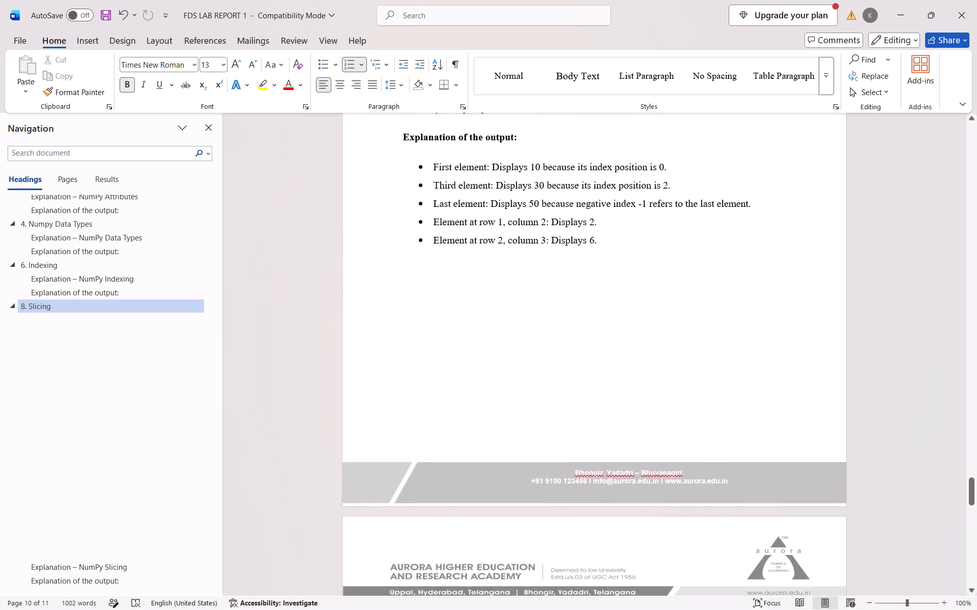
pyautogui.scroll(20, 613, 290)
pyautogui.scroll(12, 613, 290)
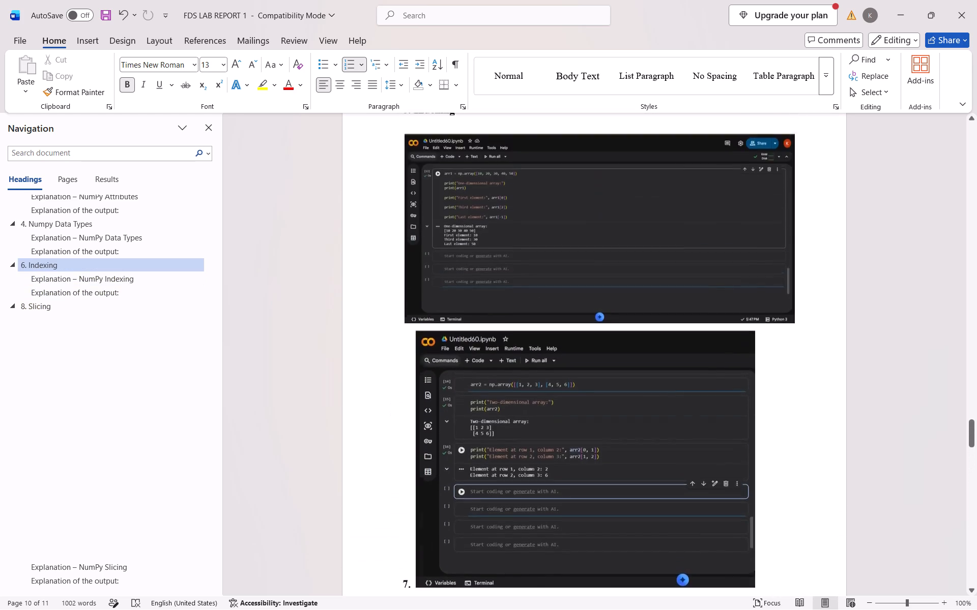
pyautogui.scroll(8, 613, 290)
pyautogui.scroll(20, 613, 290)
pyautogui.scroll(4, 613, 290)
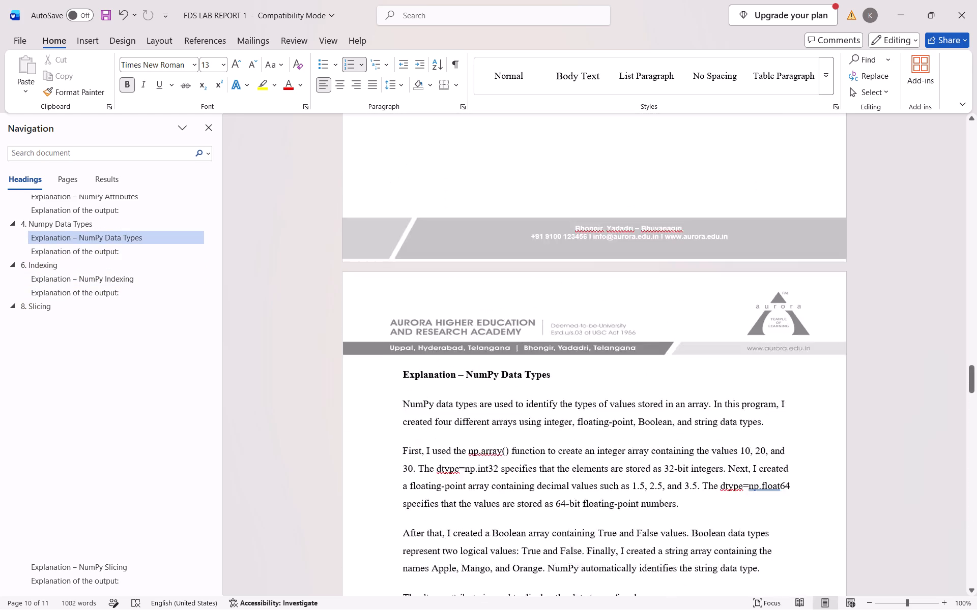
pyautogui.scroll(13, 617, 290)
pyautogui.scroll(13, 617, 290)
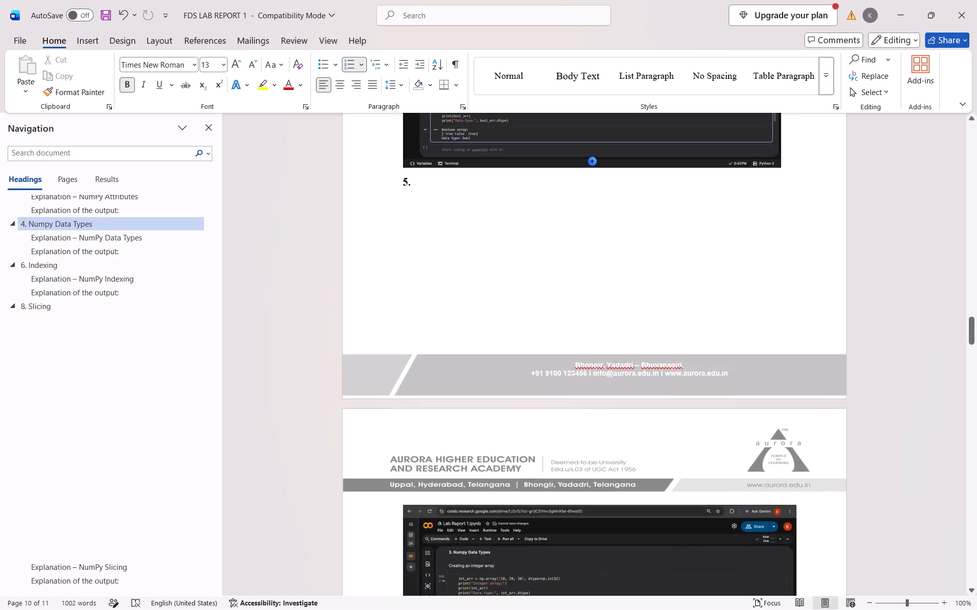
pyautogui.scroll(12, 617, 290)
pyautogui.scroll(17, 617, 289)
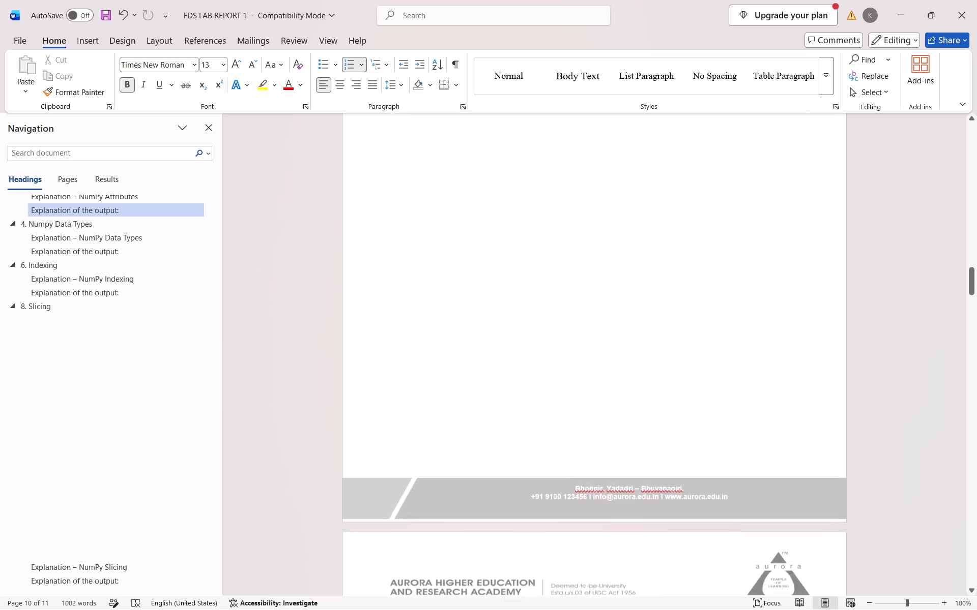
pyautogui.scroll(20, 619, 289)
pyautogui.scroll(16, 619, 289)
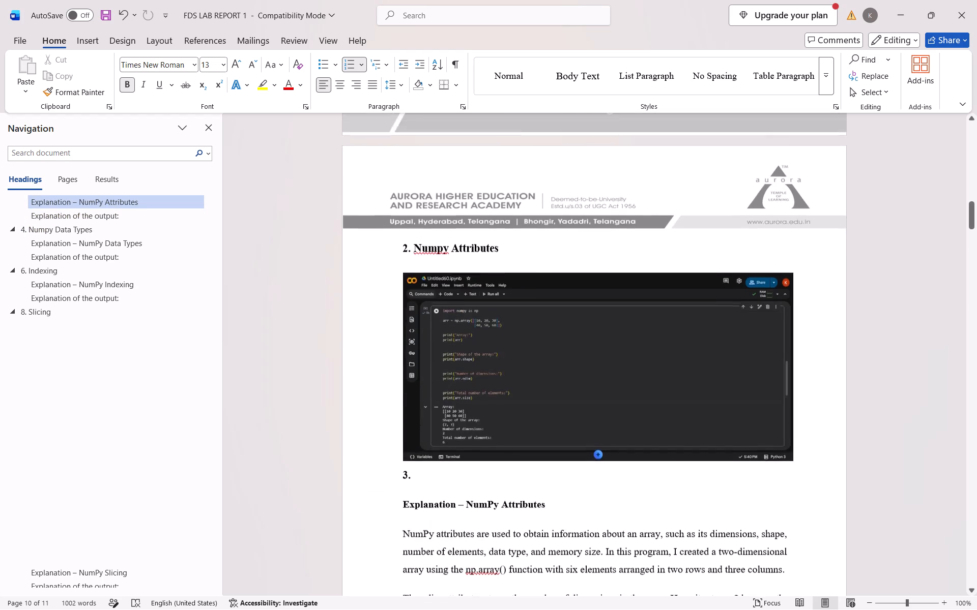
pyautogui.scroll(15, 620, 289)
pyautogui.scroll(-1, 620, 289)
pyautogui.scroll(7, 620, 289)
pyautogui.scroll(-1, 620, 289)
pyautogui.scroll(15, 620, 289)
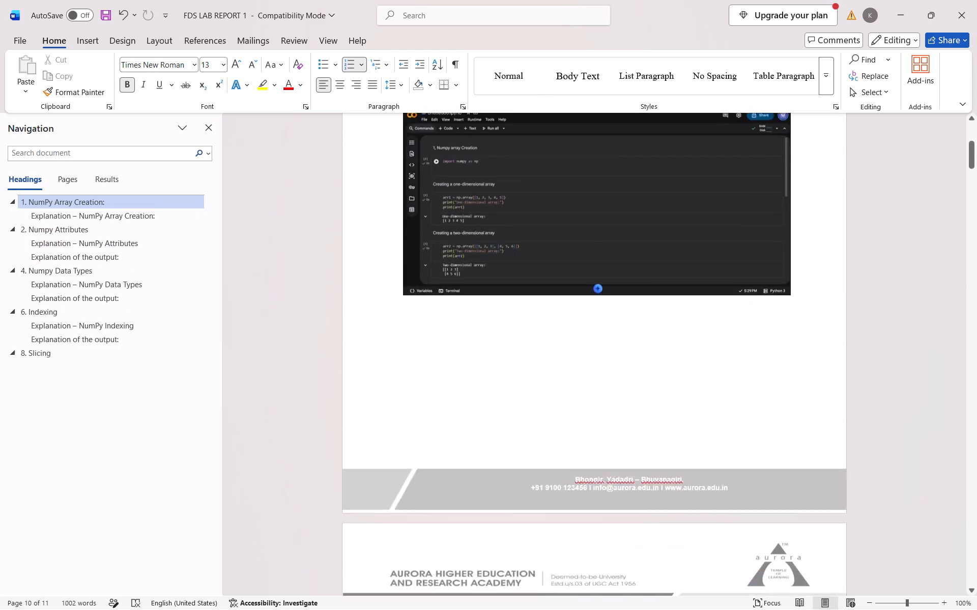
pyautogui.scroll(12, 620, 290)
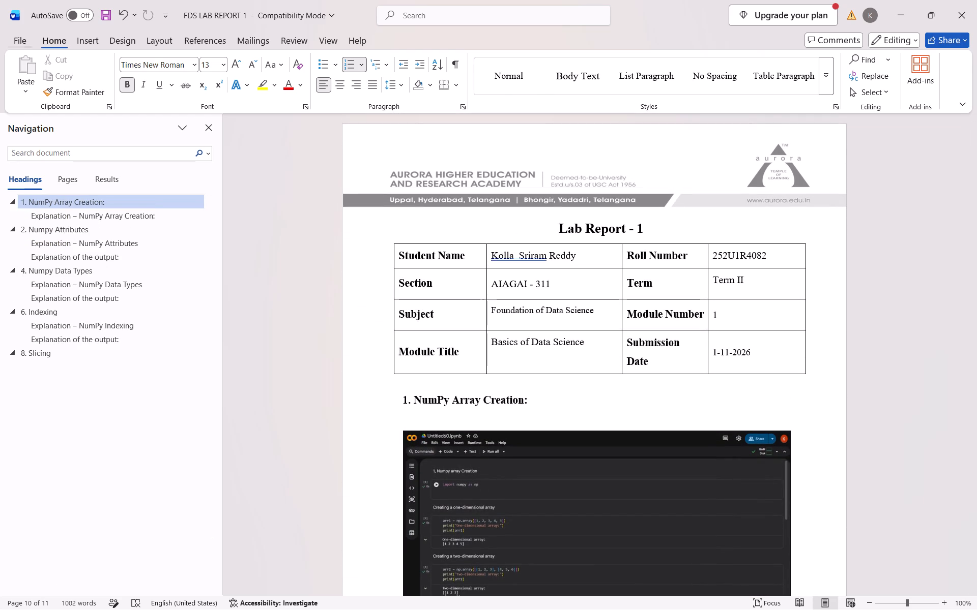
# With the report's Save As page open, switch to File Explorer and delete the old FDS LAB REPORT 1 PDF from FDS_T2.
pyautogui.click(18, 38)
pyautogui.click(39, 234)
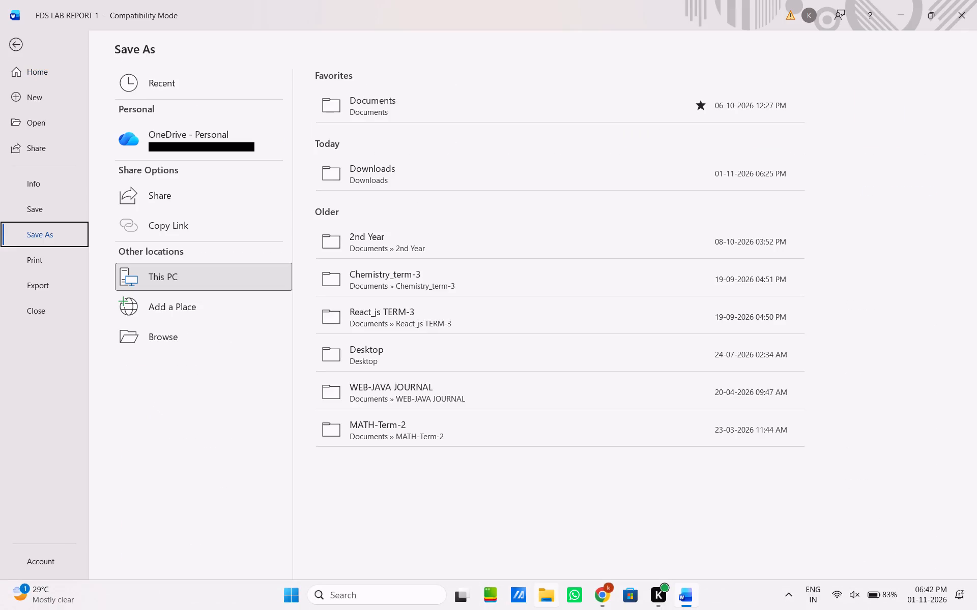
pyautogui.click(536, 603)
pyautogui.click(62, 346)
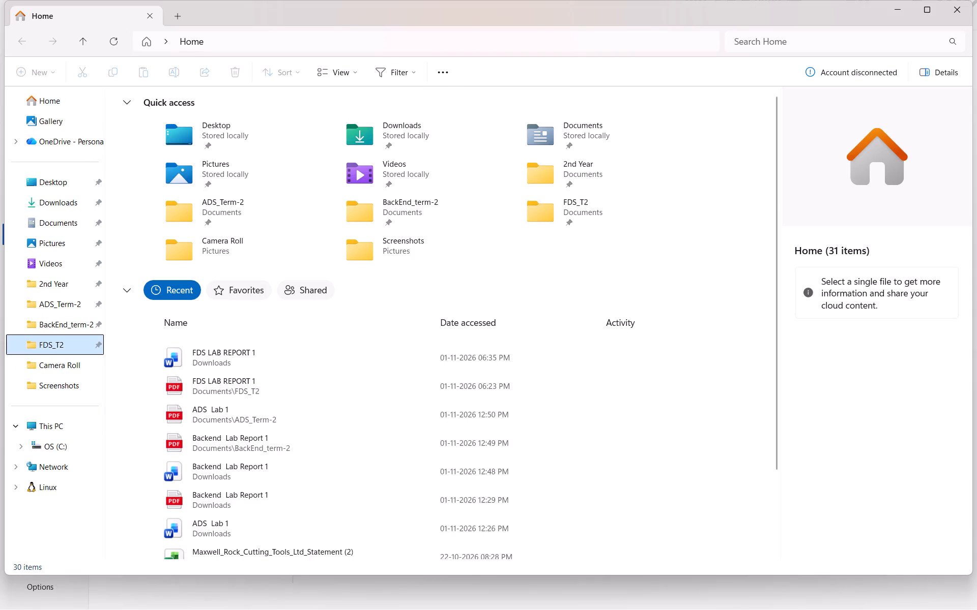
pyautogui.click(248, 121)
pyautogui.click(236, 66)
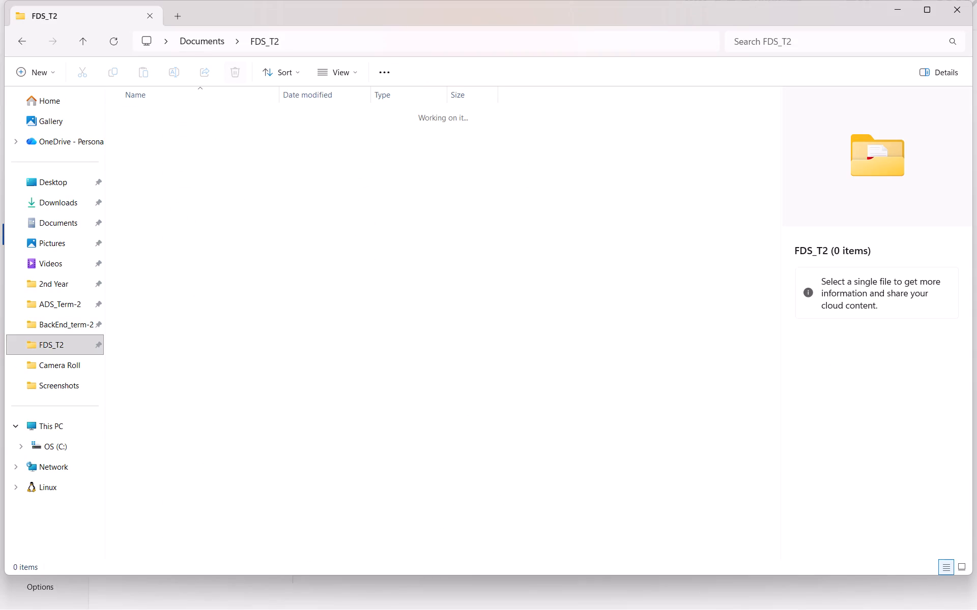
pyautogui.click(964, 0)
pyautogui.click(954, 9)
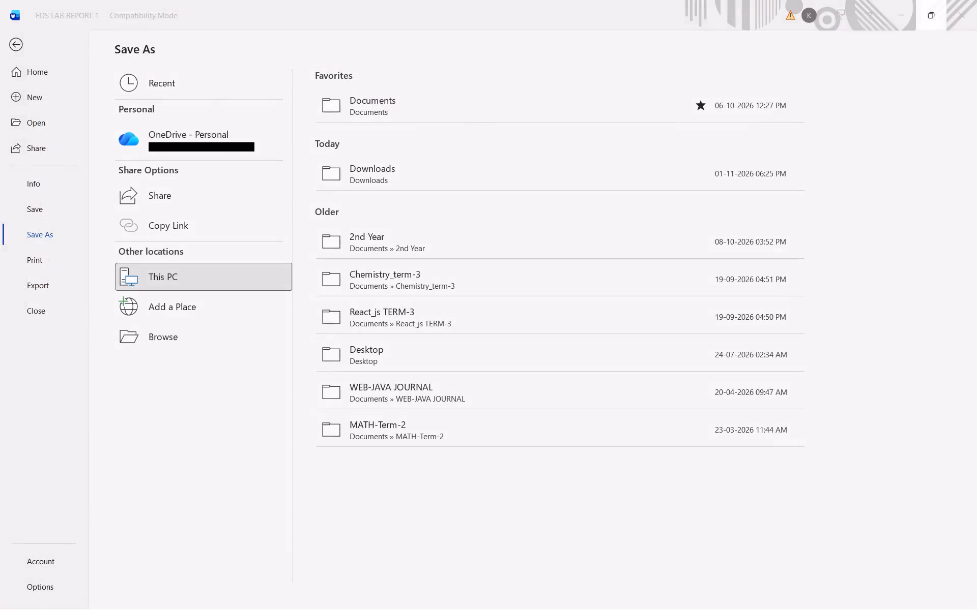
# Save the report as a PDF named FDS LAB REPORT 1 in the Documents folder FDS_T2.
pyautogui.click(192, 339)
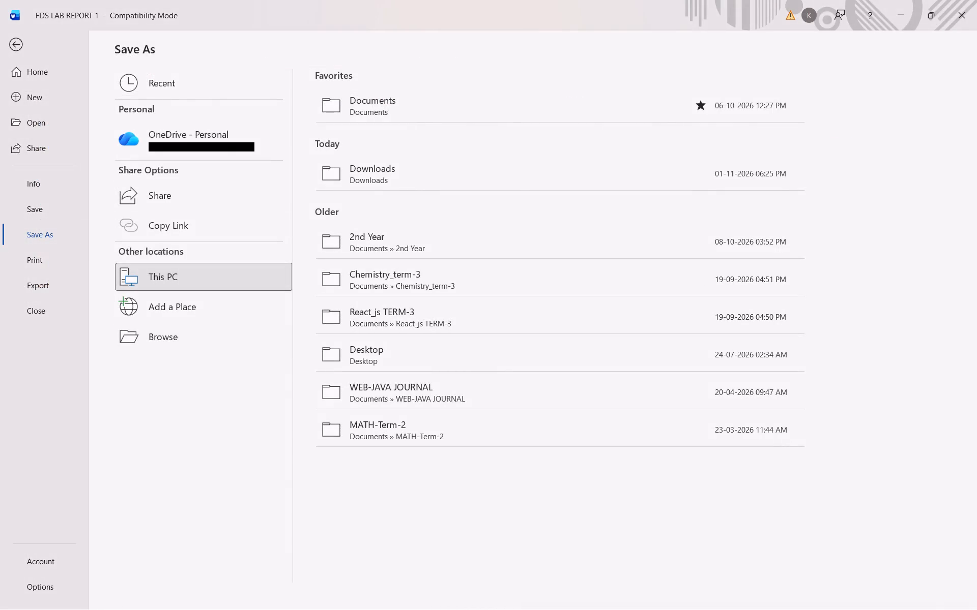
pyautogui.scroll(2, 55, 148)
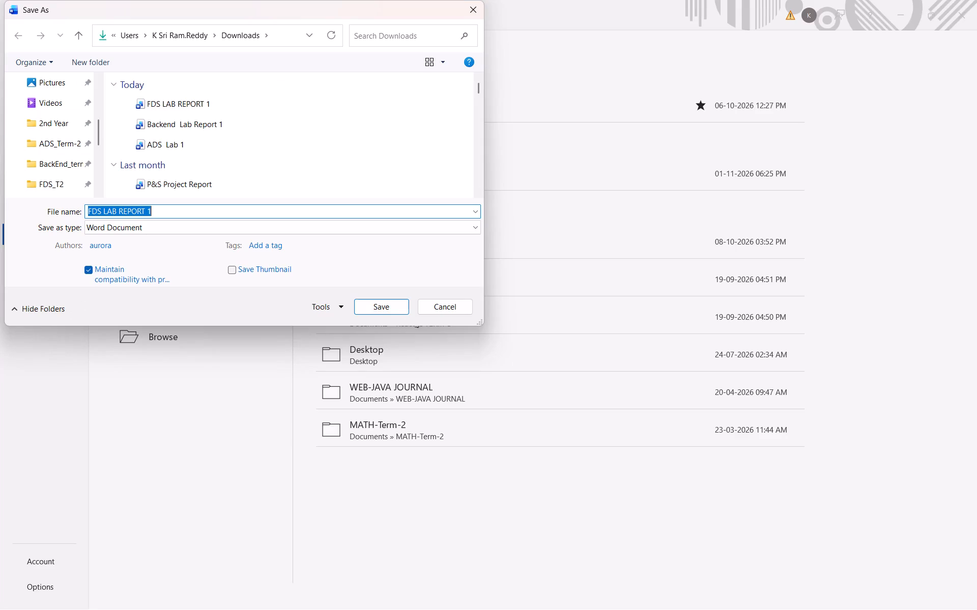
pyautogui.click(51, 187)
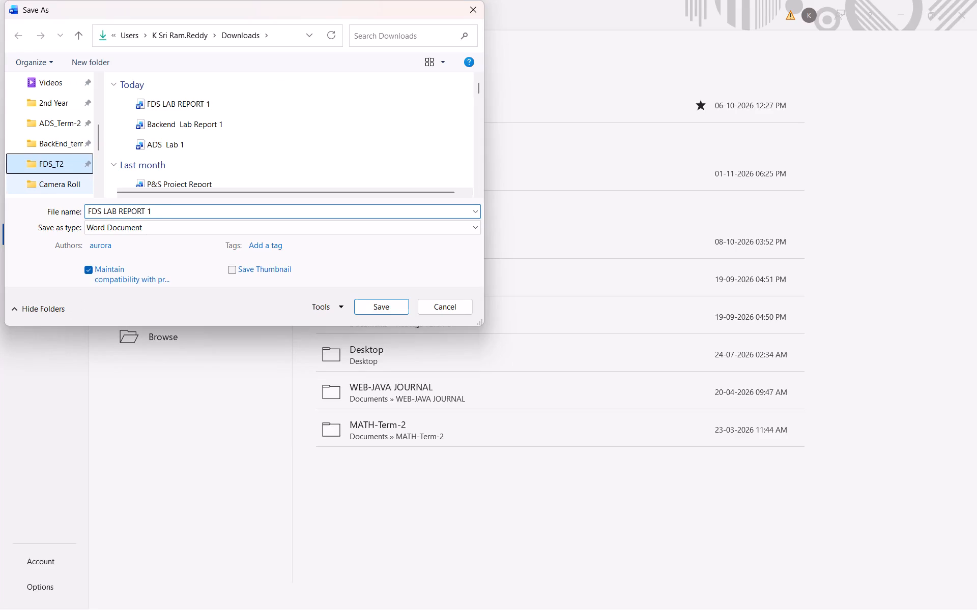
pyautogui.click(219, 228)
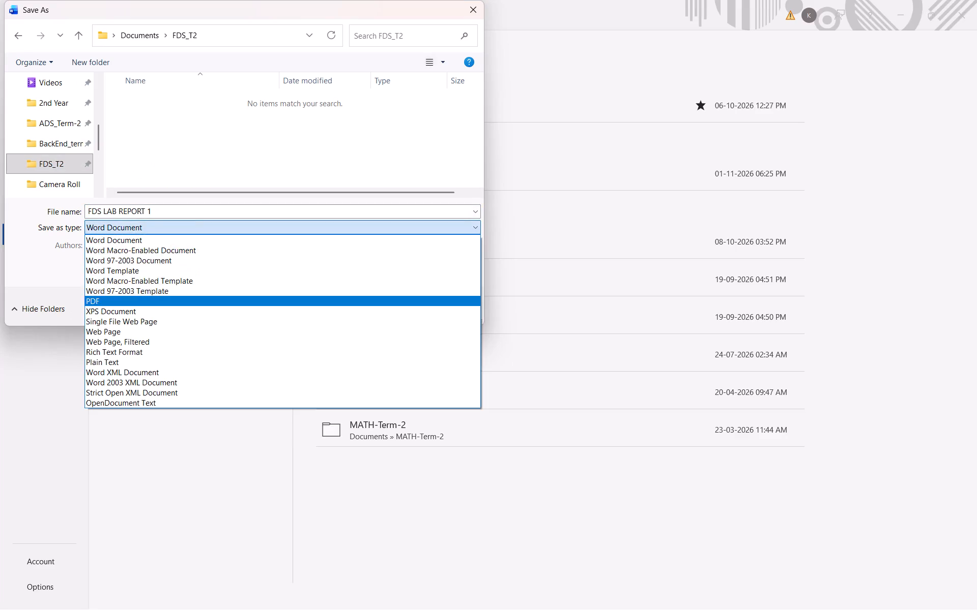
pyautogui.click(184, 299)
pyautogui.click(385, 333)
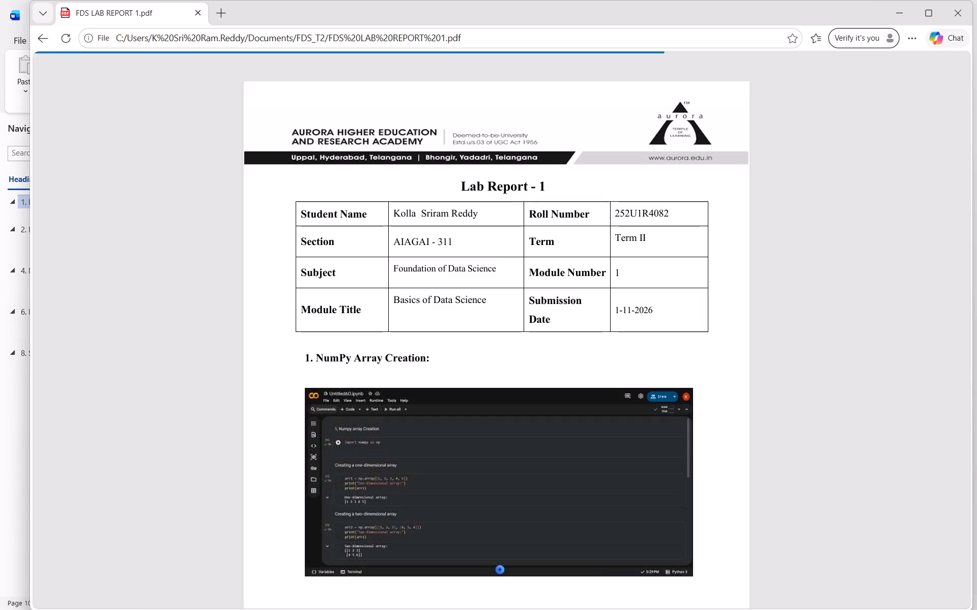
# Close the exported PDF's preview and the report document in Word.
pyautogui.click(961, 16)
pyautogui.click(961, 16)
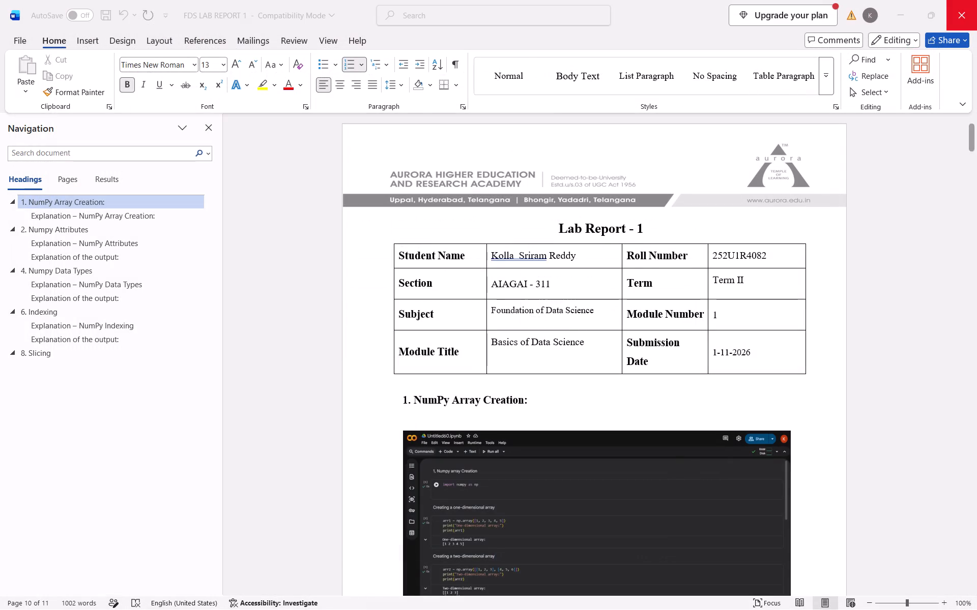
pyautogui.click(527, 407)
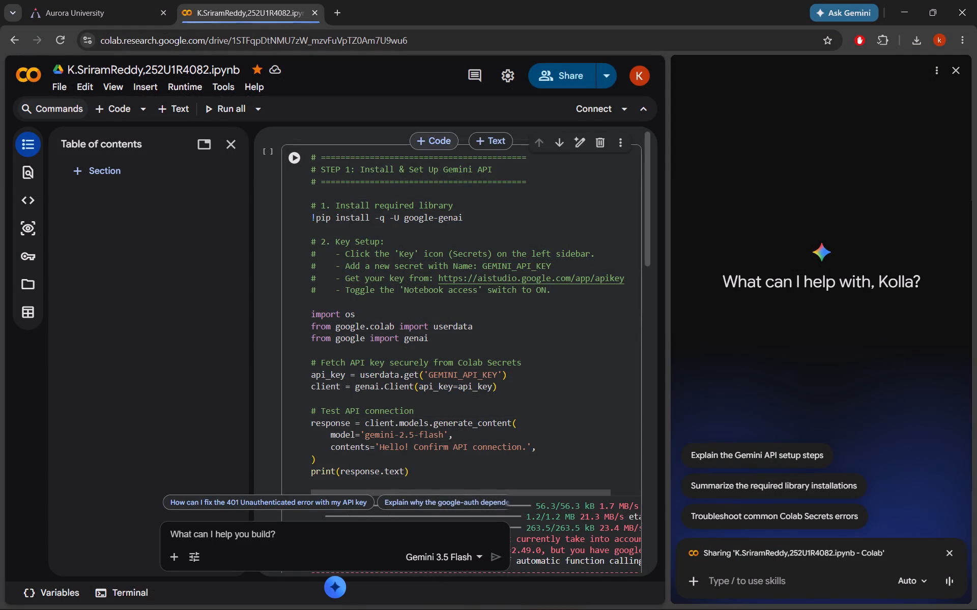
# In Chrome, close the Colab notebook tab and upload the FDS LAB REPORT 1 PDF from FDS_T2 for Lab Report 1.
pyautogui.click(313, 16)
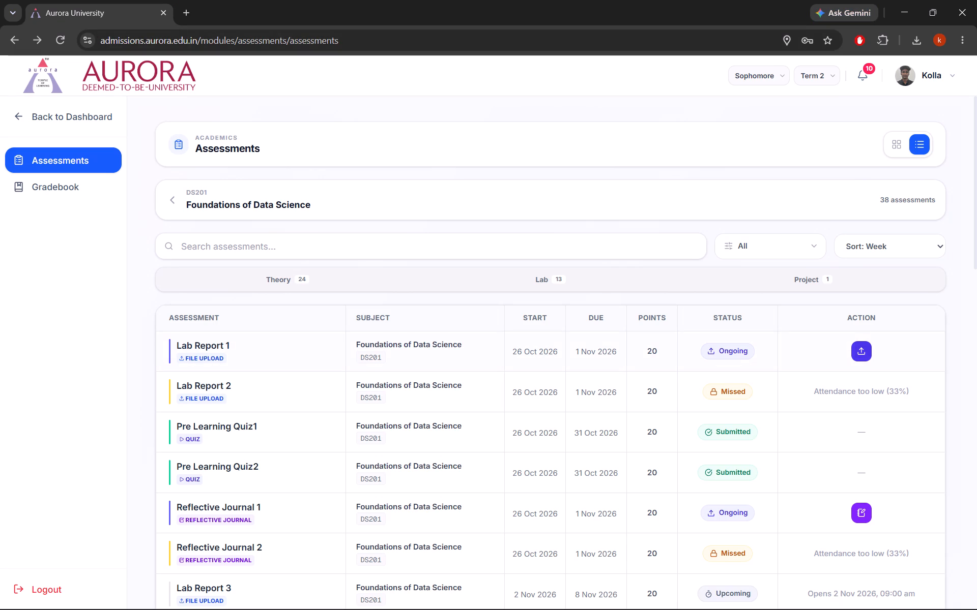
pyautogui.click(863, 351)
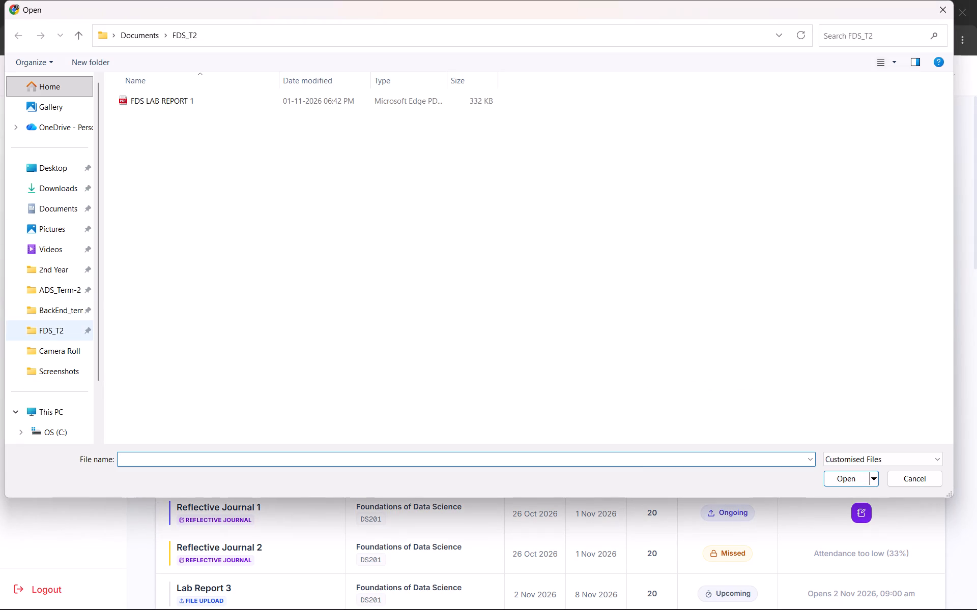
pyautogui.click(56, 330)
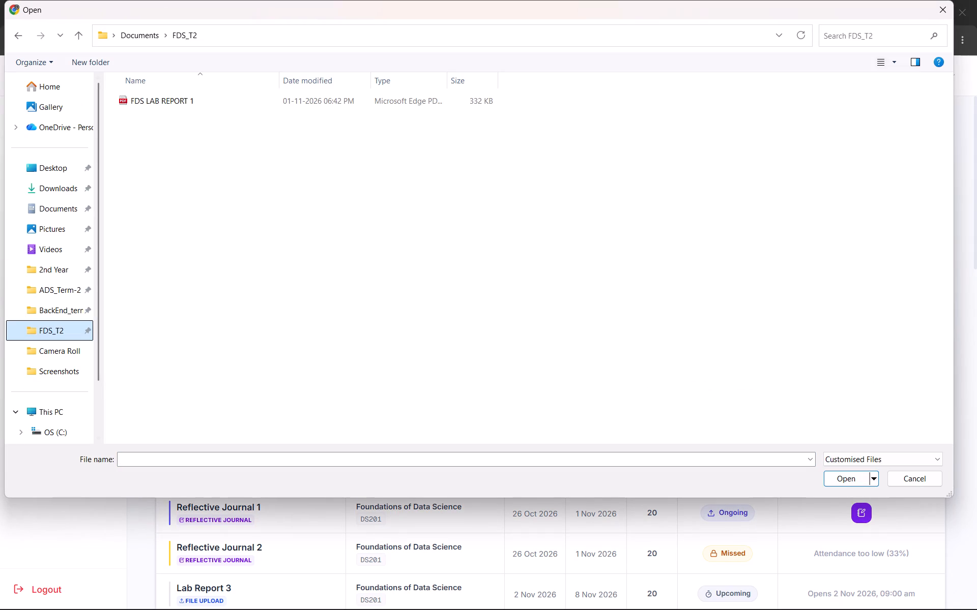
pyautogui.doubleClick(247, 96)
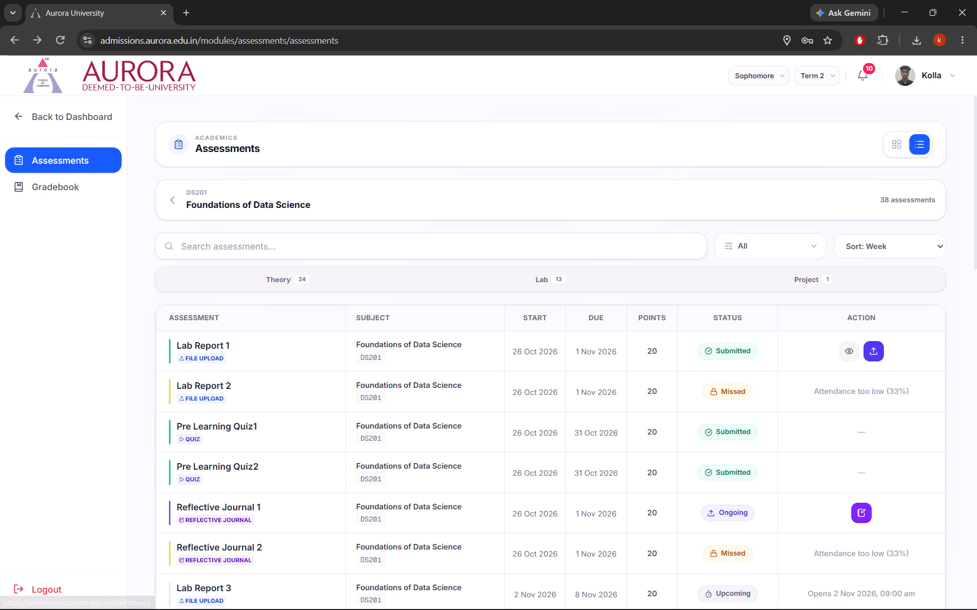
# Go back from Foundations of Data Science to the Assessments overview of all courses.
pyautogui.click(175, 203)
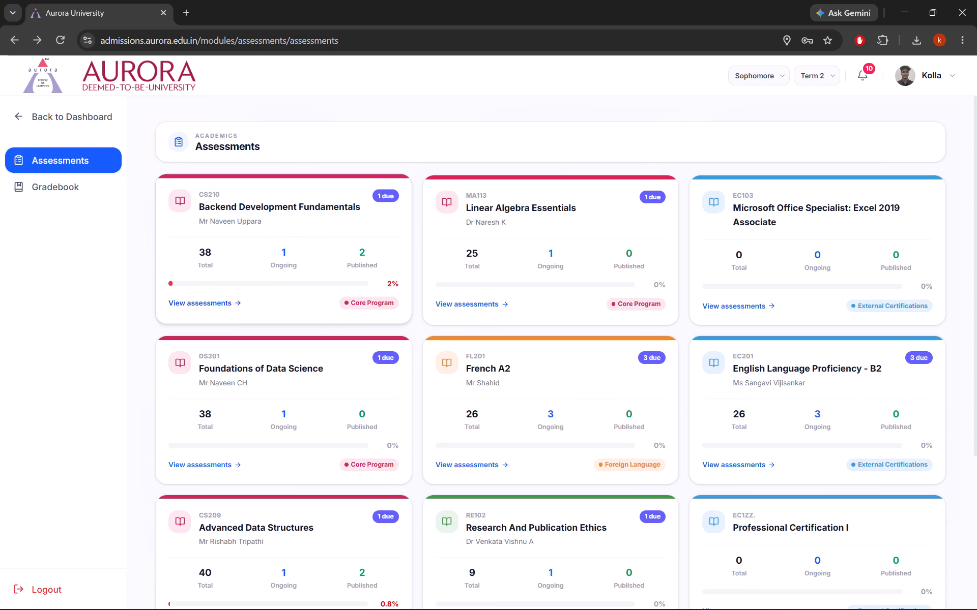